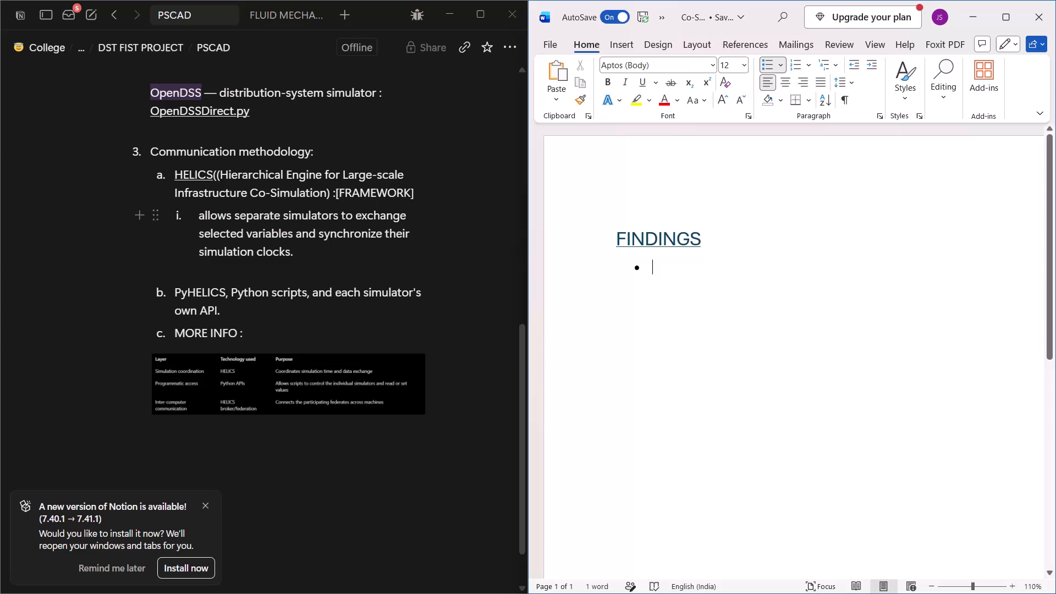
Remove the bullet from the empty line under the FINDINGS heading in the Word document.
{"action": "scroll", "coordinate": [341, 240], "scroll_direction": "up", "scroll_amount": 3}
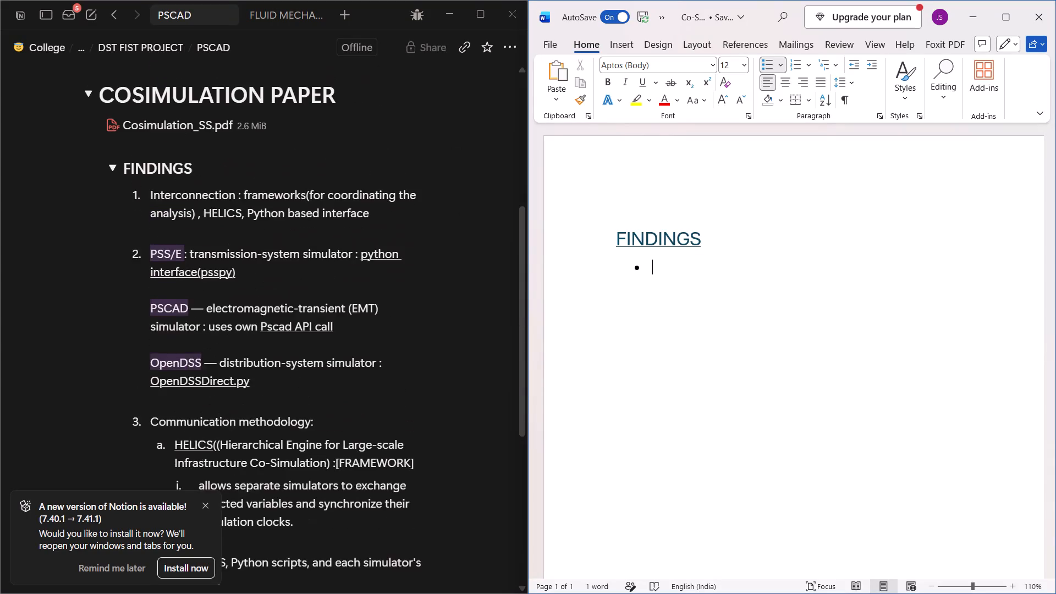
{"action": "scroll", "coordinate": [341, 240], "scroll_direction": "up", "scroll_amount": 2}
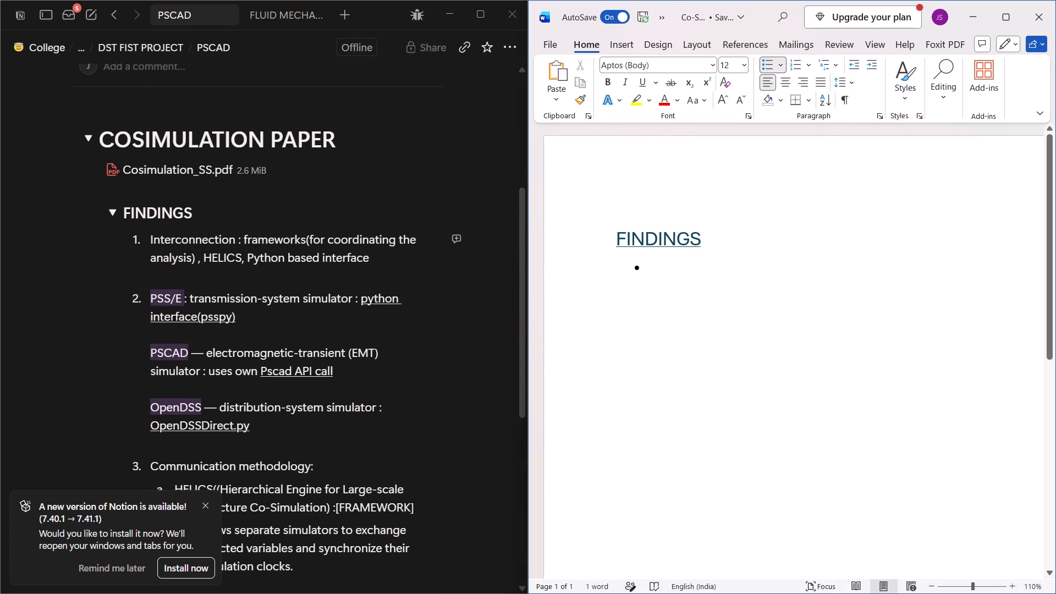
{"action": "type", "text": "1."}
{"action": "key", "text": "space"}
{"action": "key", "text": "BackSpace"}
{"action": "key", "text": "BackSpace"}
{"action": "key", "text": "BackSpace"}
{"action": "key", "text": "BackSpace"}
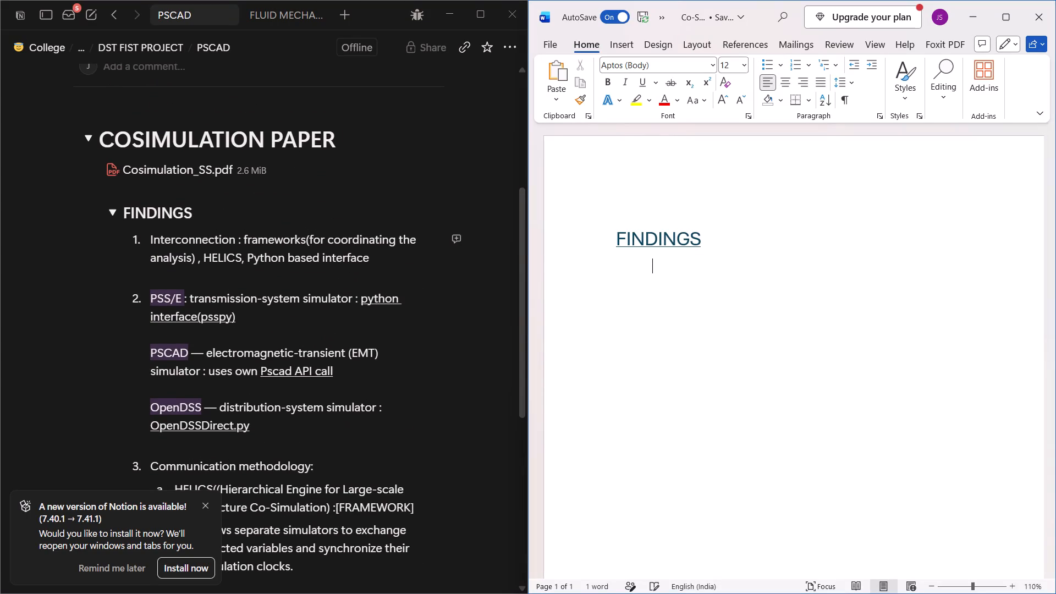
Write numbered item 1 under the FINDINGS heading, reading "Interconnection used:".
{"action": "type", "text": "1. INter"}
{"action": "key", "text": "BackSpace"}
{"action": "key", "text": "BackSpace"}
{"action": "key", "text": "BackSpace"}
{"action": "key", "text": "BackSpace"}
{"action": "type", "text": "nterconecti"}
{"action": "key", "text": "BackSpace"}
{"action": "key", "text": "BackSpace"}
{"action": "key", "text": "BackSpace"}
{"action": "key", "text": "BackSpace"}
{"action": "type", "text": "nection"}
{"action": "key", "text": "space"}
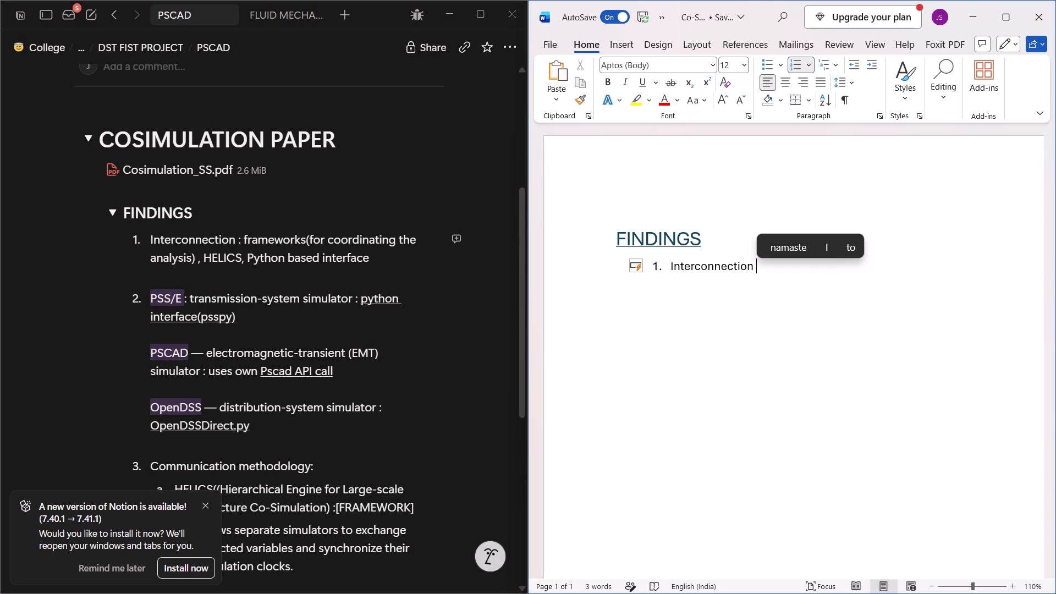
{"action": "type", "text": "USed"}
{"action": "key", "text": "BackSpace"}
{"action": "key", "text": "BackSpace"}
{"action": "key", "text": "BackSpace"}
{"action": "key", "text": "BackSpace"}
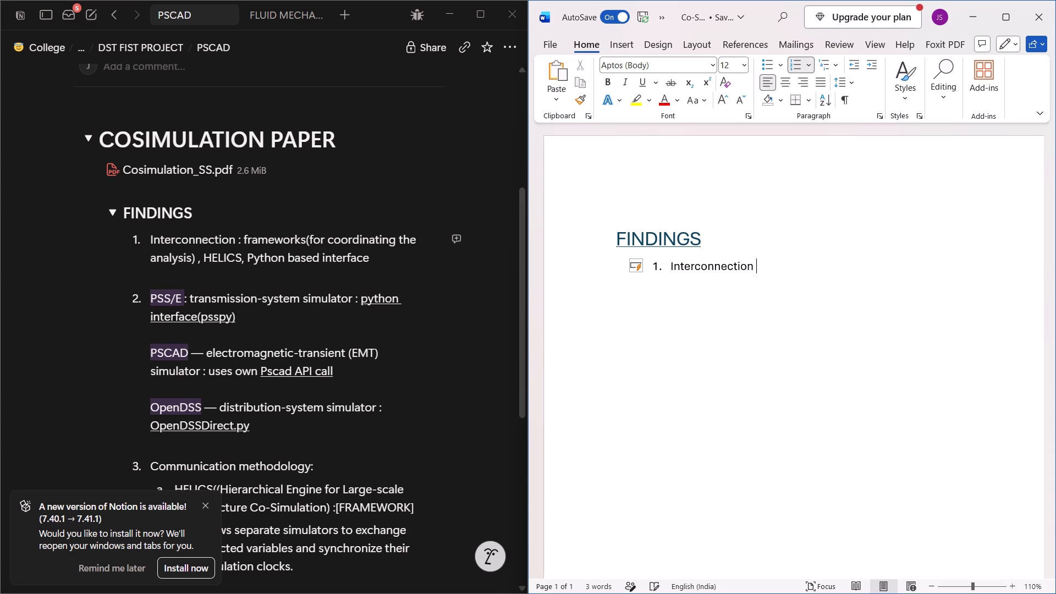
{"action": "type", "text": "used:"}
{"action": "key", "text": "space"}
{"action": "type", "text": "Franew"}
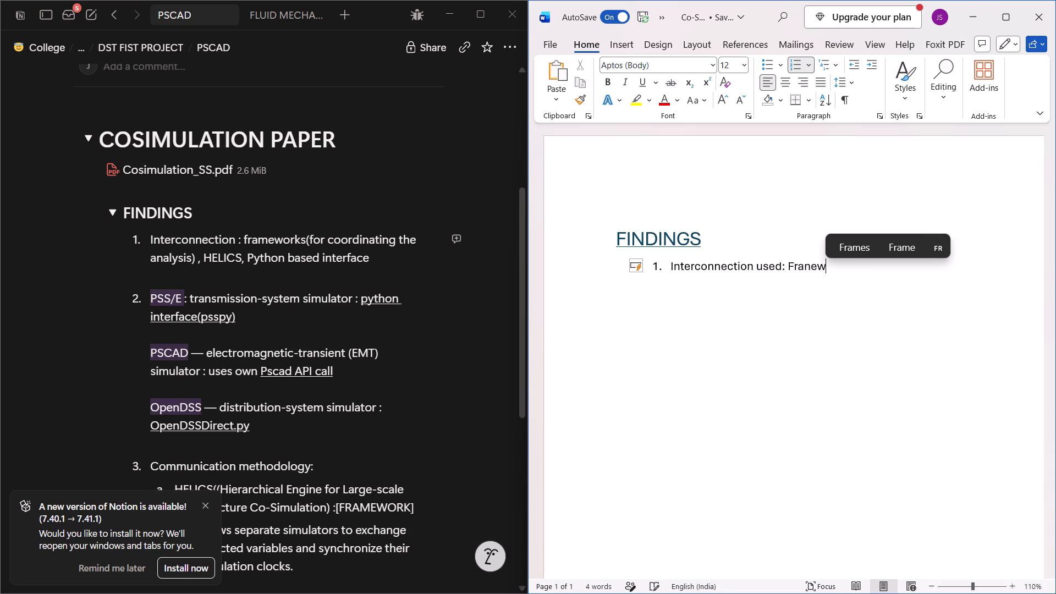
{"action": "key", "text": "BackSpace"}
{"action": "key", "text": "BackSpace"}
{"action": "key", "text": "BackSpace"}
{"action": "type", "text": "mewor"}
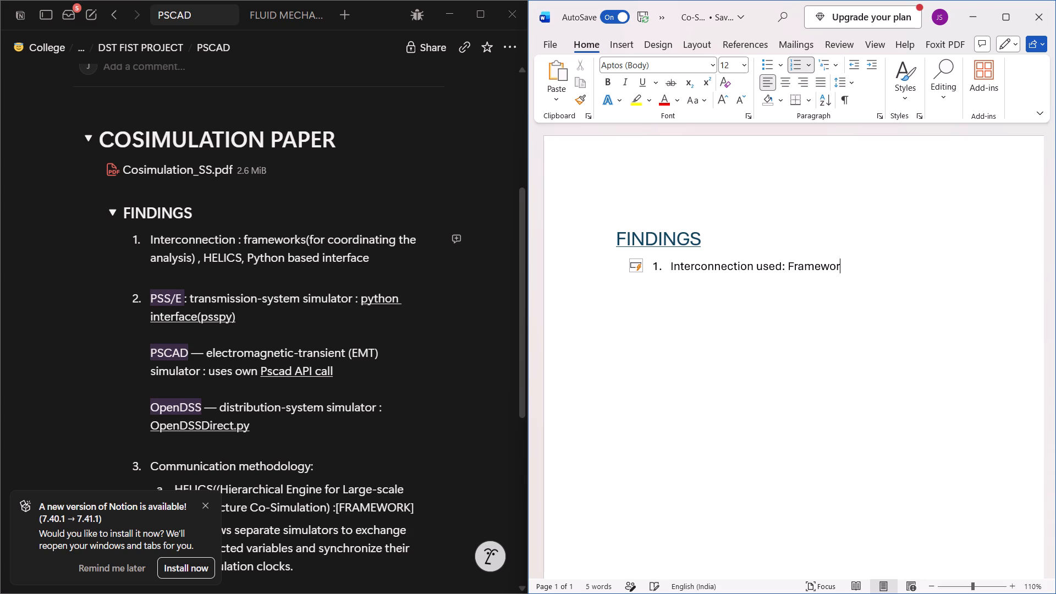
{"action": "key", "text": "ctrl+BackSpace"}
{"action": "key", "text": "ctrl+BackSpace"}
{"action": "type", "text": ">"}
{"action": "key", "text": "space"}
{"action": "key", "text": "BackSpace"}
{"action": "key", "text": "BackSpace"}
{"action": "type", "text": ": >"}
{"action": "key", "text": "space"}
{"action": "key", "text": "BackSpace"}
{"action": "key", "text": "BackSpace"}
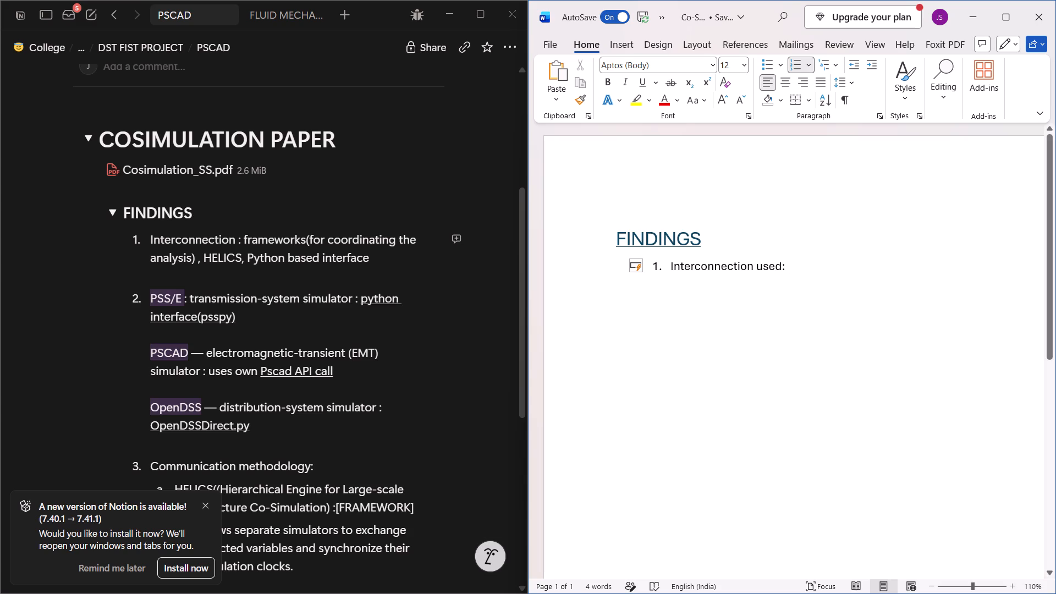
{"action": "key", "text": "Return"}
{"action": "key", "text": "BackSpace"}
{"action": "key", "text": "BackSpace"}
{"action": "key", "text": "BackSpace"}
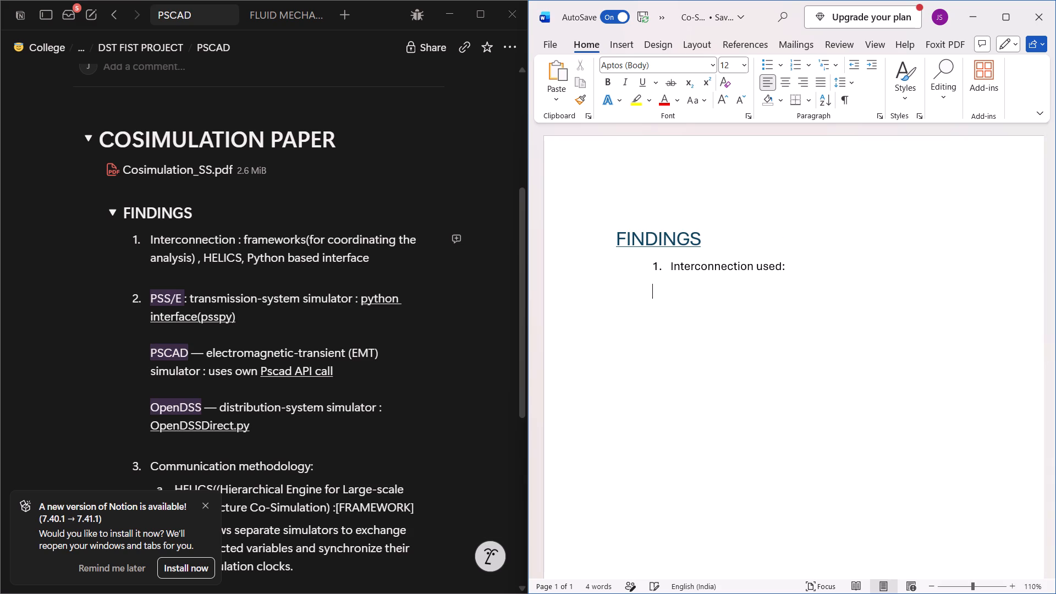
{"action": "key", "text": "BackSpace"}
Add lettered sub-item a under item 1, reading "Frameworks: HELICS".
{"action": "key", "text": "Return"}
{"action": "key", "text": "Tab"}
{"action": "type", "text": "Framw"}
{"action": "key", "text": "BackSpace"}
{"action": "type", "text": "ewrok"}
{"action": "key", "text": "BackSpace"}
{"action": "key", "text": "BackSpace"}
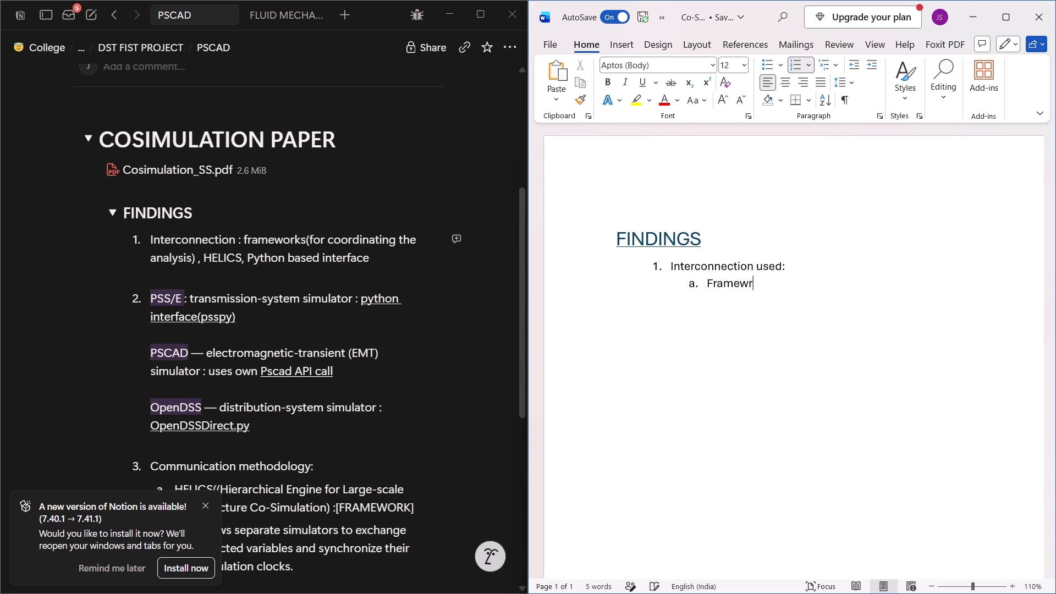
{"action": "key", "text": "BackSpace"}
{"action": "type", "text": "orks"}
{"action": "type", "text": ": HELICS"}
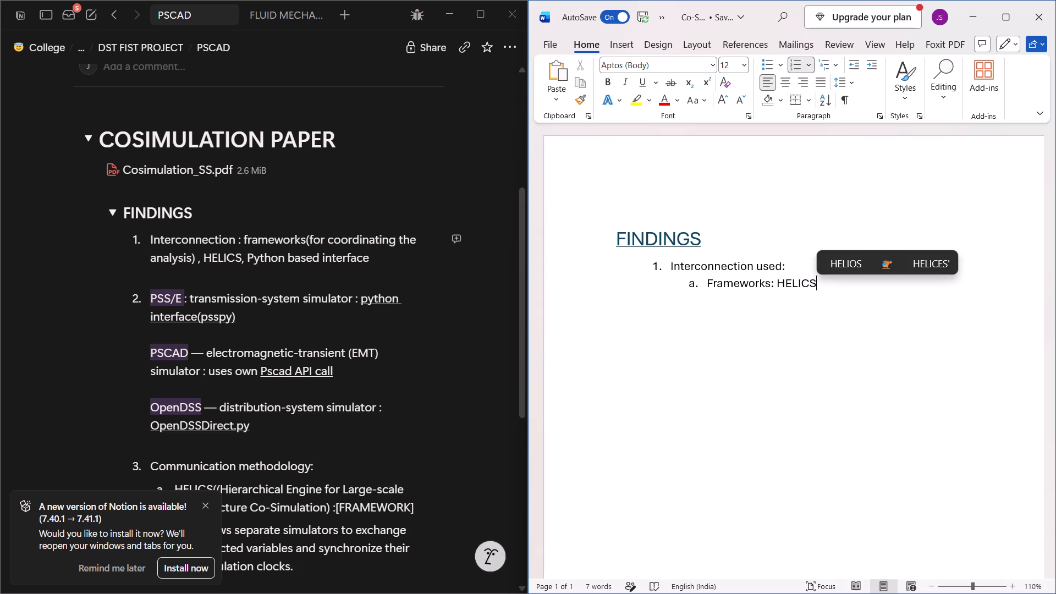
{"action": "key", "text": "space"}
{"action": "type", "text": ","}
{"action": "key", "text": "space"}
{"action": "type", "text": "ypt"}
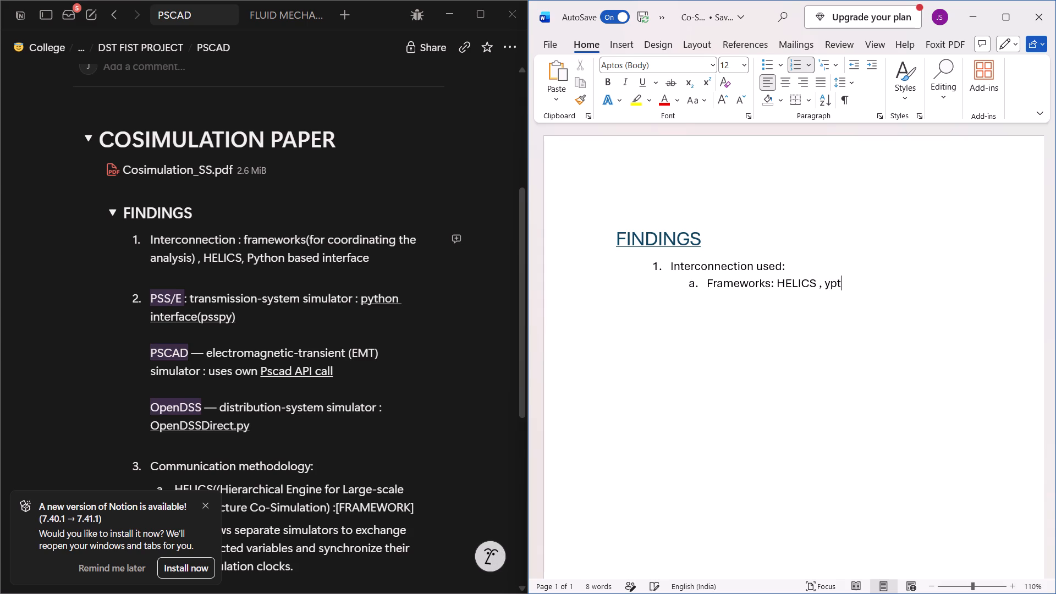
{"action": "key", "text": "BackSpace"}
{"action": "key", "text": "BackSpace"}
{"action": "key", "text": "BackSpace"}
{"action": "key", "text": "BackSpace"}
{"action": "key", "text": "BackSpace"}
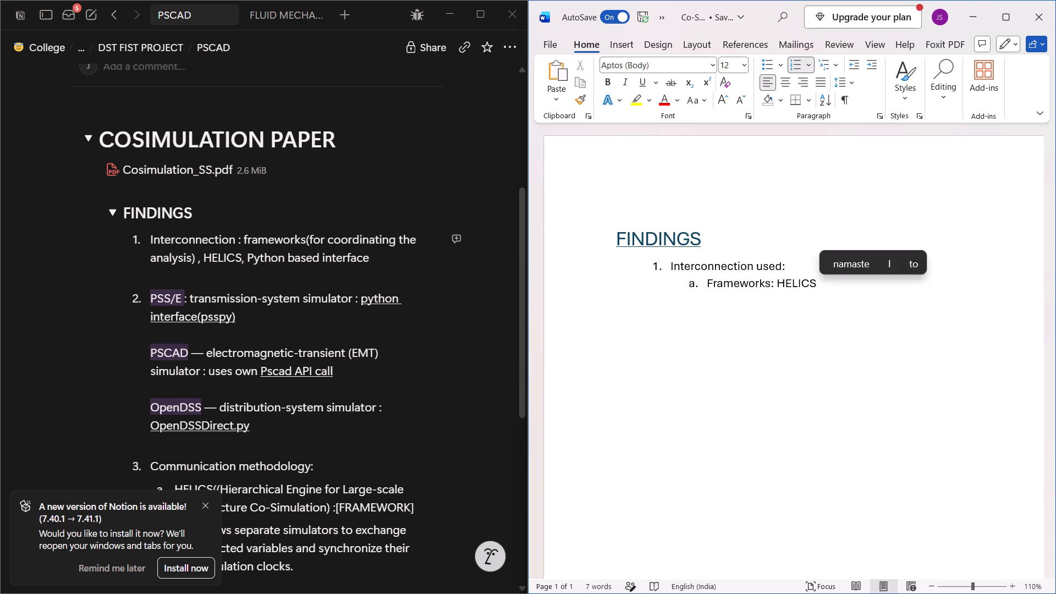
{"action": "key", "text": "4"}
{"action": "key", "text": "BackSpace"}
Add sub-item b below the HELICS line, reading "Python based appropriate libraries".
{"action": "key", "text": "Return"}
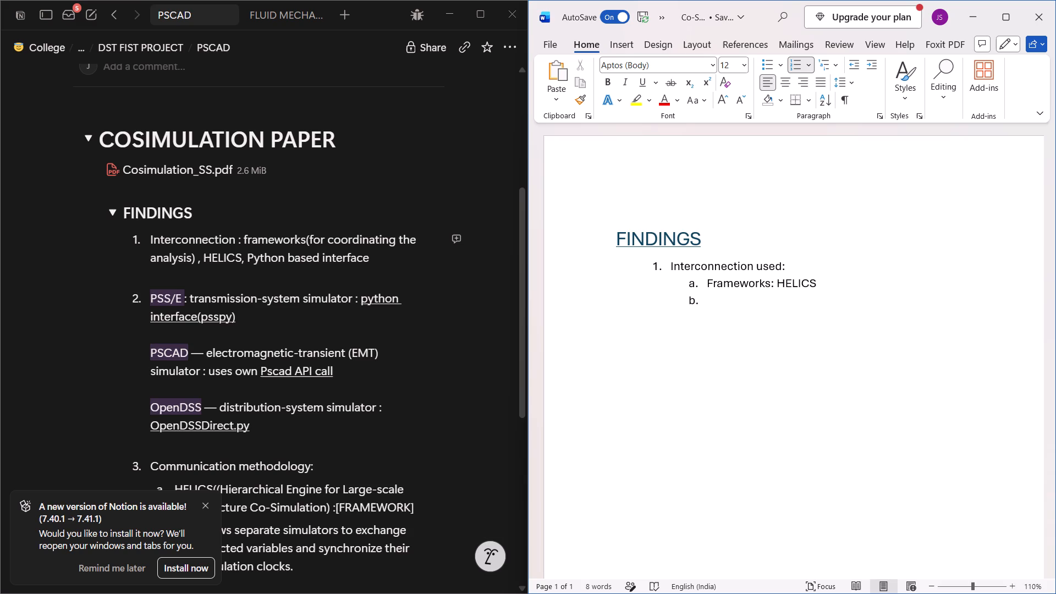
{"action": "type", "text": "pyto"}
{"action": "key", "text": "BackSpace"}
{"action": "type", "text": "thon"}
{"action": "key", "text": "BackSpace"}
{"action": "key", "text": "BackSpace"}
{"action": "key", "text": "BackSpace"}
{"action": "key", "text": "BackSpace"}
{"action": "type", "text": "hon based l"}
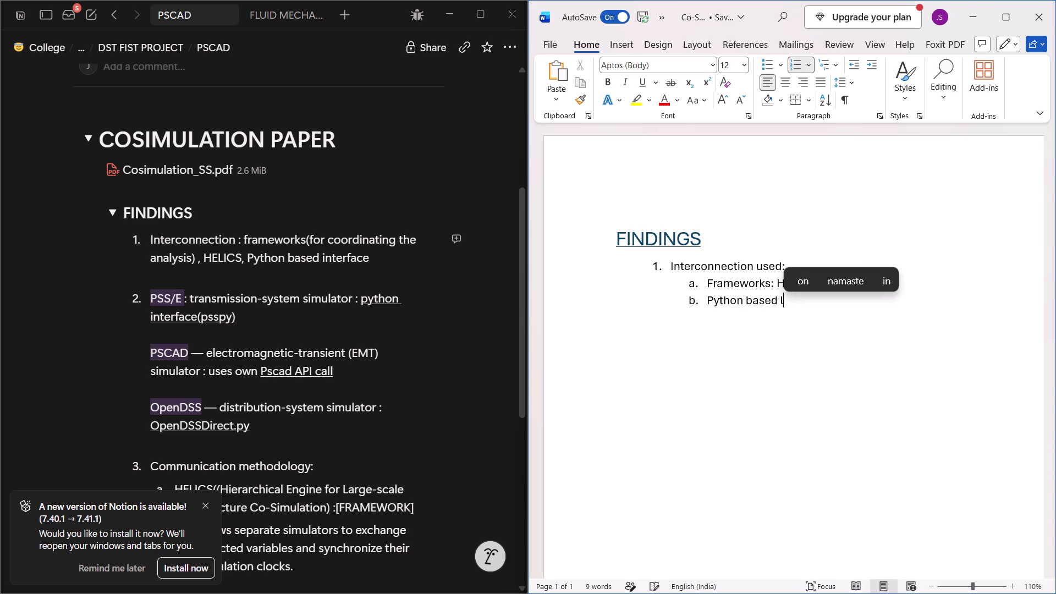
{"action": "key", "text": "BackSpace"}
{"action": "type", "text": "librar"}
{"action": "key", "text": "ctrl+BackSpace"}
{"action": "key", "text": "ctrl+BackSpace"}
{"action": "type", "text": "ba"}
{"action": "key", "text": "BackSpace"}
{"action": "key", "text": "BackSpace"}
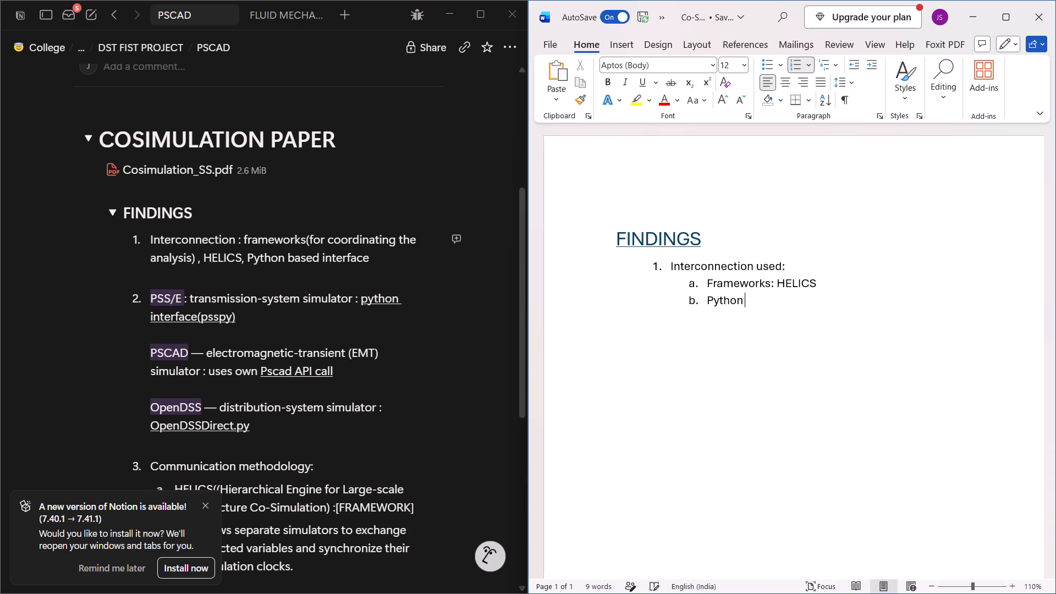
{"action": "key", "text": "space"}
{"action": "type", "text": "based approporat"}
{"action": "key", "text": "BackSpace"}
{"action": "key", "text": "BackSpace"}
{"action": "key", "text": "BackSpace"}
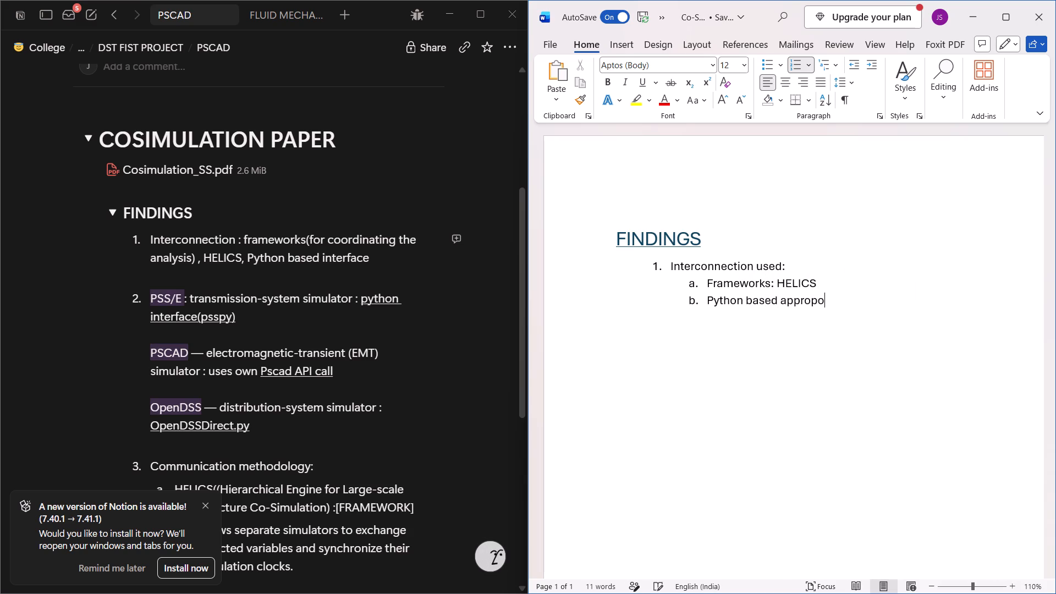
{"action": "key", "text": "BackSpace"}
{"action": "type", "text": "riate librar"}
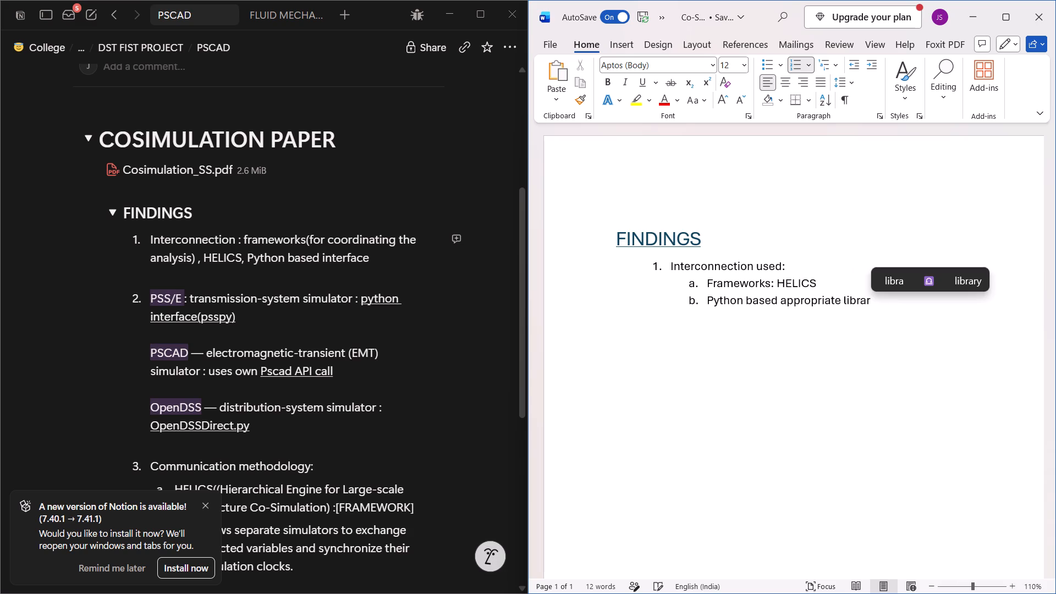
{"action": "type", "text": "ies"}
Consult the Notion findings and append the library names "pyHELICS,psspy" in parentheses to sub-item b.
{"action": "key", "text": "shift+parenleft"}
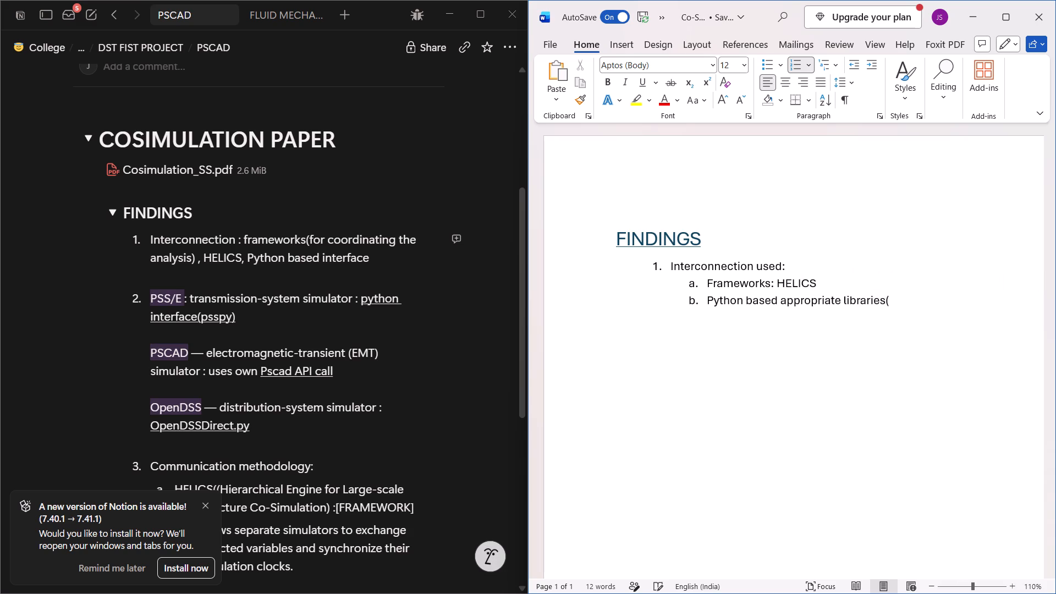
{"action": "scroll", "coordinate": [439, 329], "scroll_direction": "down", "scroll_amount": 2}
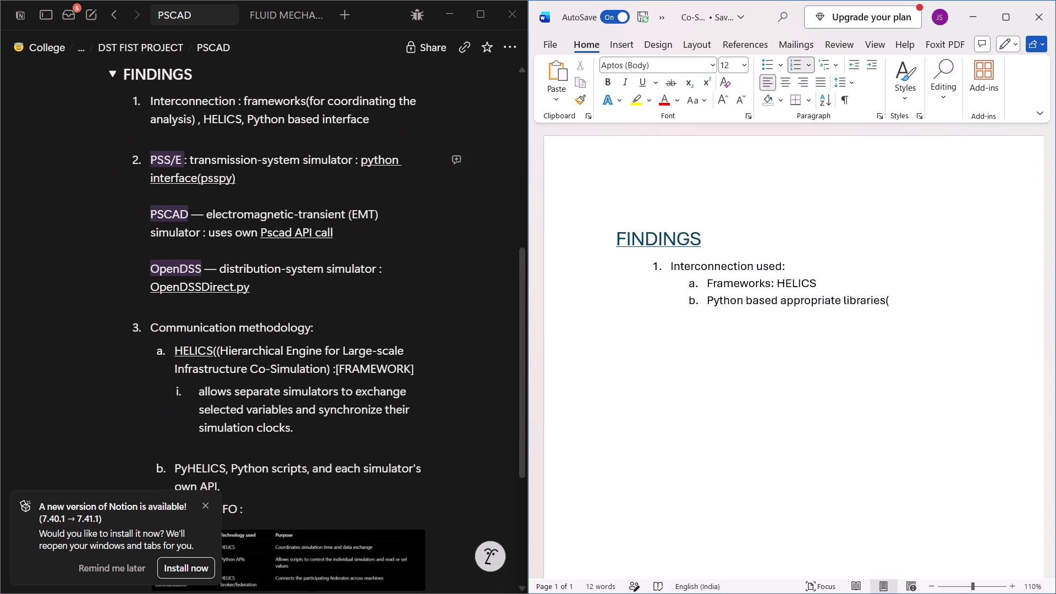
{"action": "scroll", "coordinate": [439, 293], "scroll_direction": "down", "scroll_amount": 3}
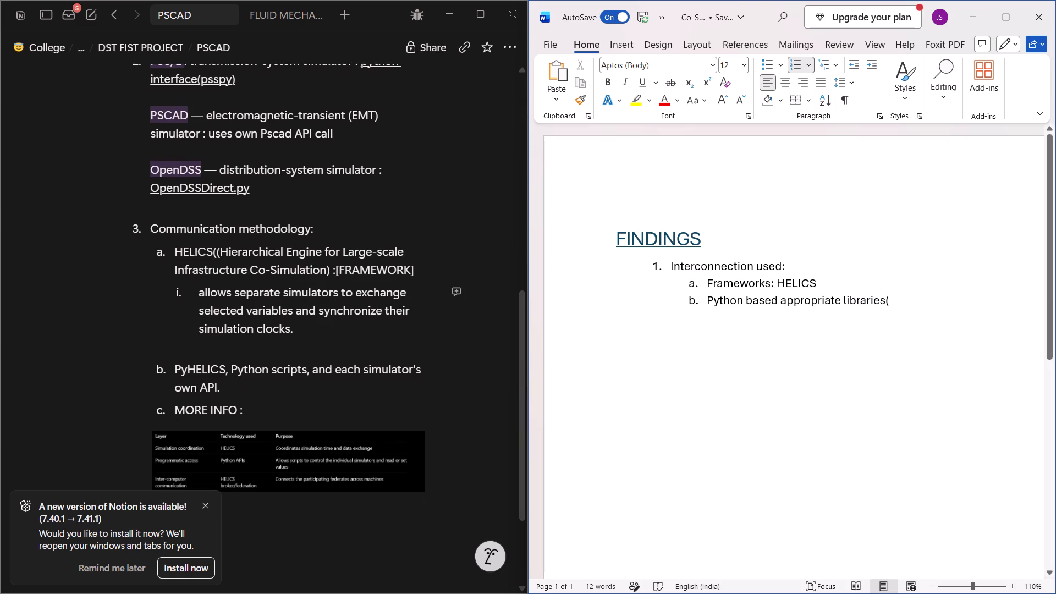
{"action": "left_click", "coordinate": [905, 296]}
{"action": "type", "text": "pyHELICS,psspy"}
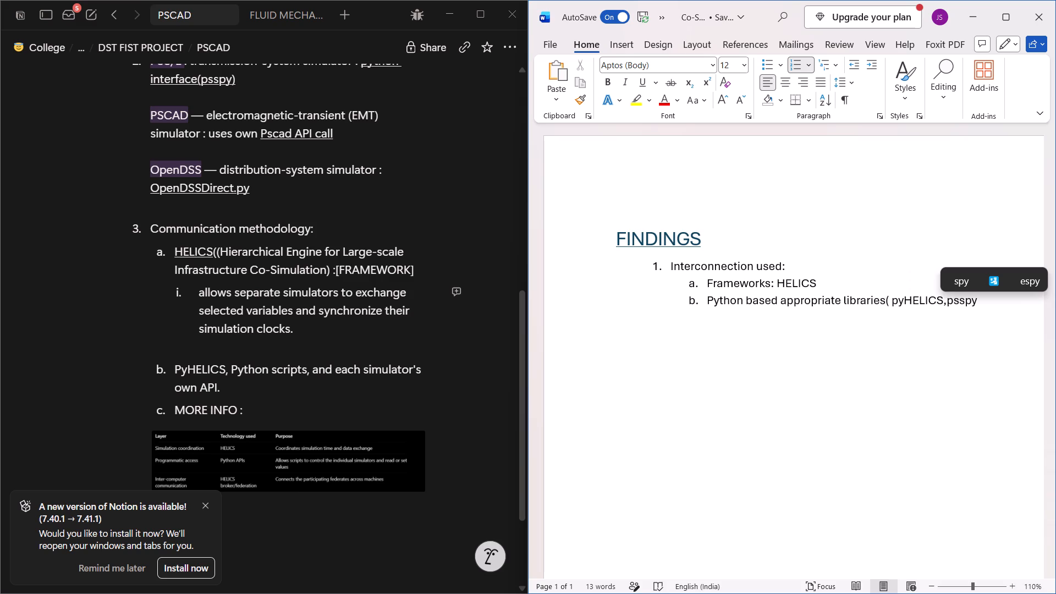
{"action": "key", "text": "shift+parenright"}
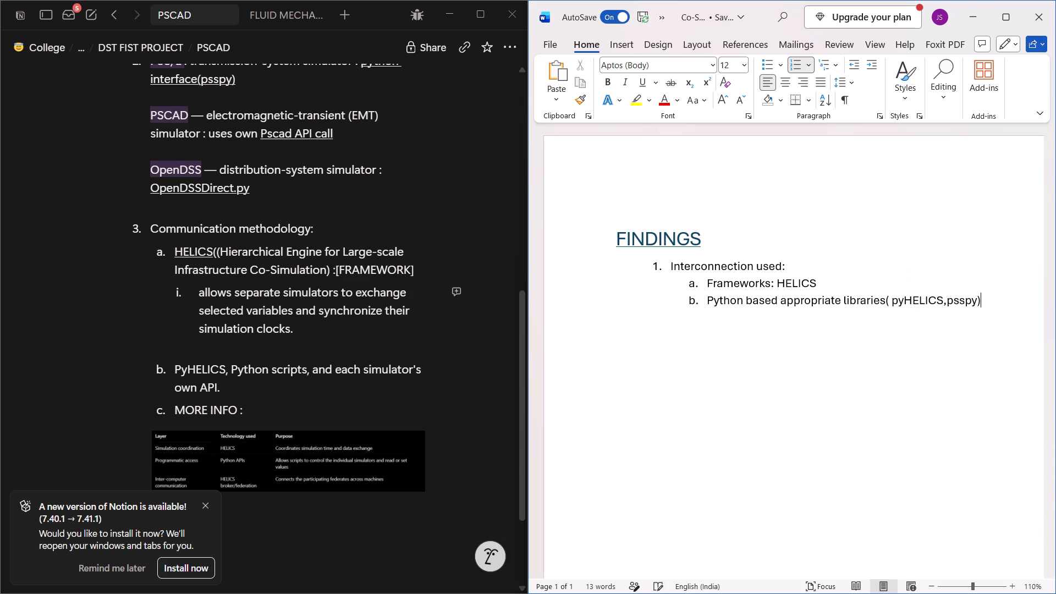
Add sub-item c below the Python libraries line, reading "PSCAD Own API call".
{"action": "key", "text": "Return"}
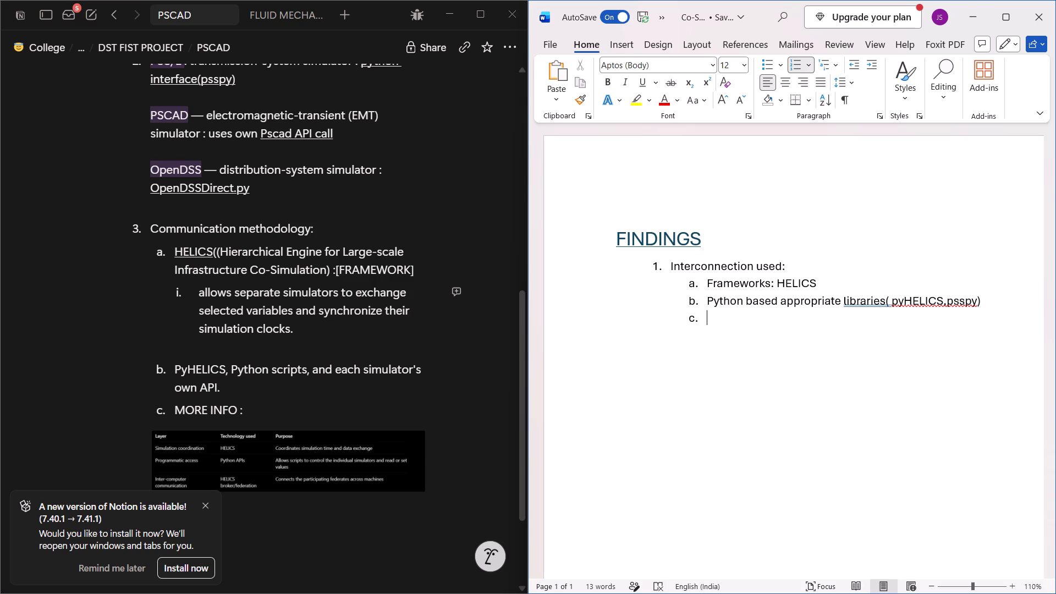
{"action": "type", "text": "PSCAD Ow"}
{"action": "type", "text": "n sim"}
{"action": "key", "text": "BackSpace"}
{"action": "key", "text": "BackSpace"}
{"action": "key", "text": "BackSpace"}
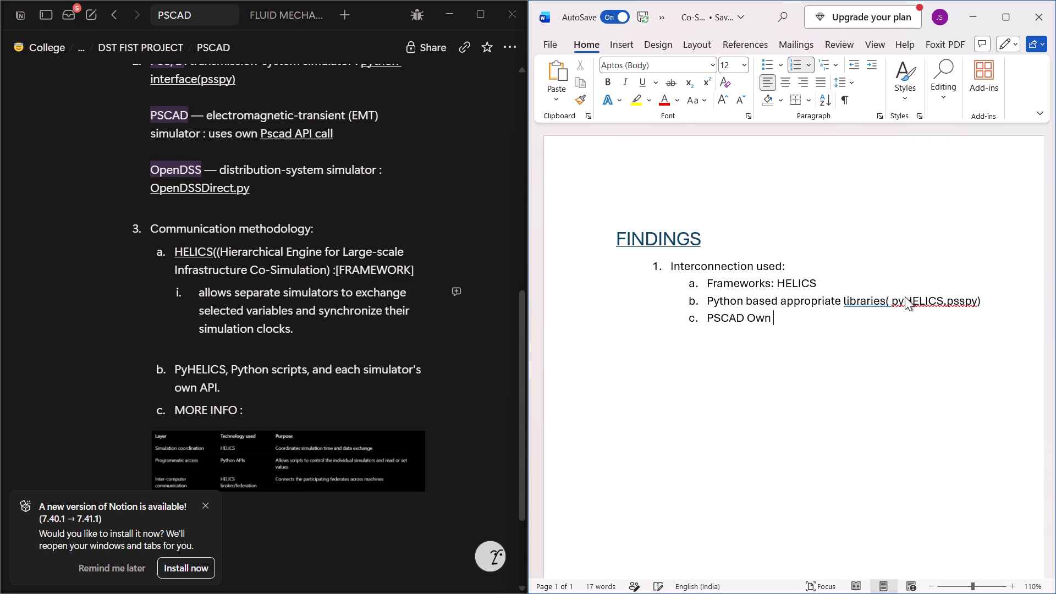
{"action": "key", "text": "BackSpace"}
{"action": "key", "text": "space"}
{"action": "type", "text": "API call"}
Start top-level list item 2 directly beneath sub-item c, "PSCAD Own API call".
{"action": "key", "text": "Return"}
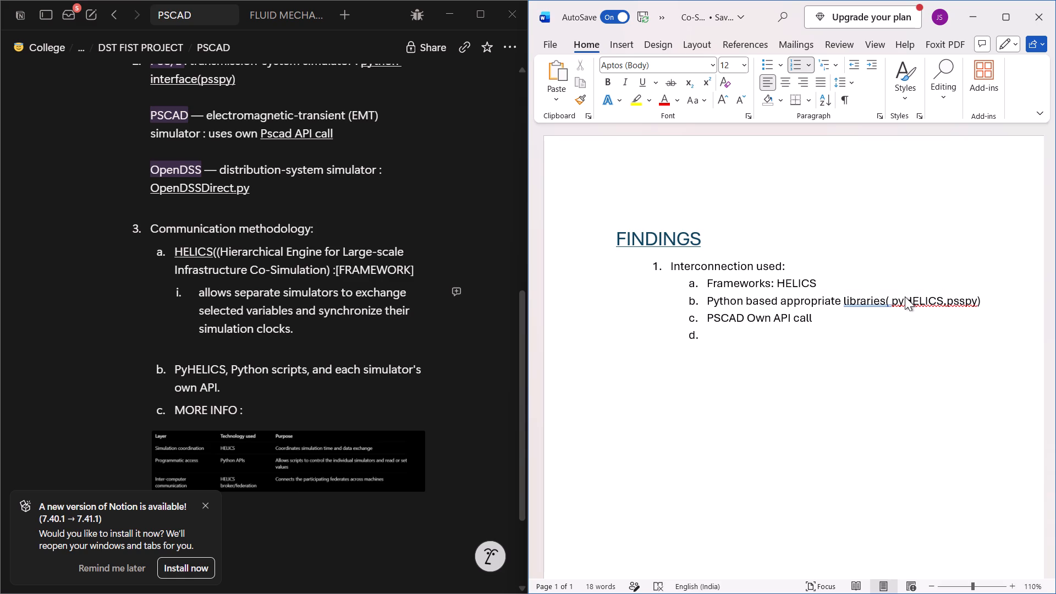
{"action": "key", "text": "BackSpace"}
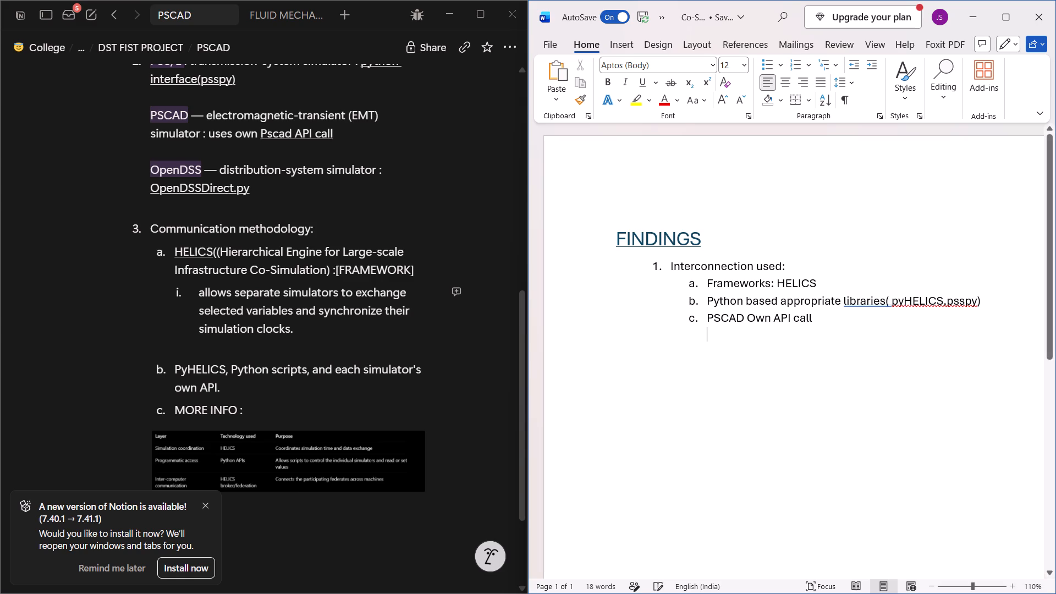
{"action": "left_click", "coordinate": [786, 335]}
{"action": "key", "text": "BackSpace"}
{"action": "key", "text": "Return"}
{"action": "key", "text": "Return"}
{"action": "key", "text": "BackSpace"}
{"action": "key", "text": "BackSpace"}
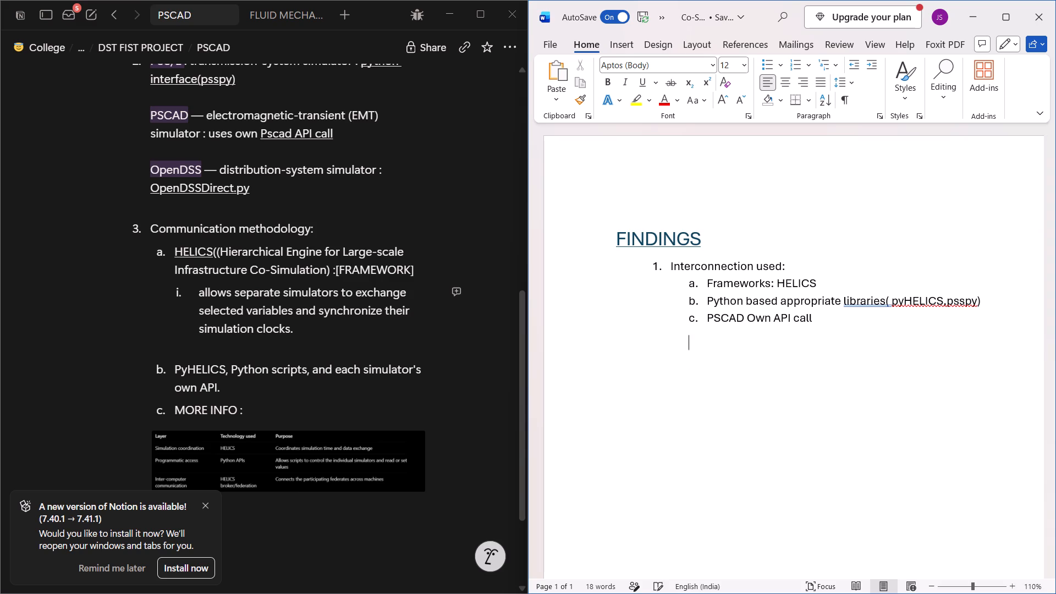
{"action": "key", "text": "BackSpace"}
{"action": "key", "text": "Tab"}
{"action": "type", "text": "2."}
{"action": "key", "text": "space"}
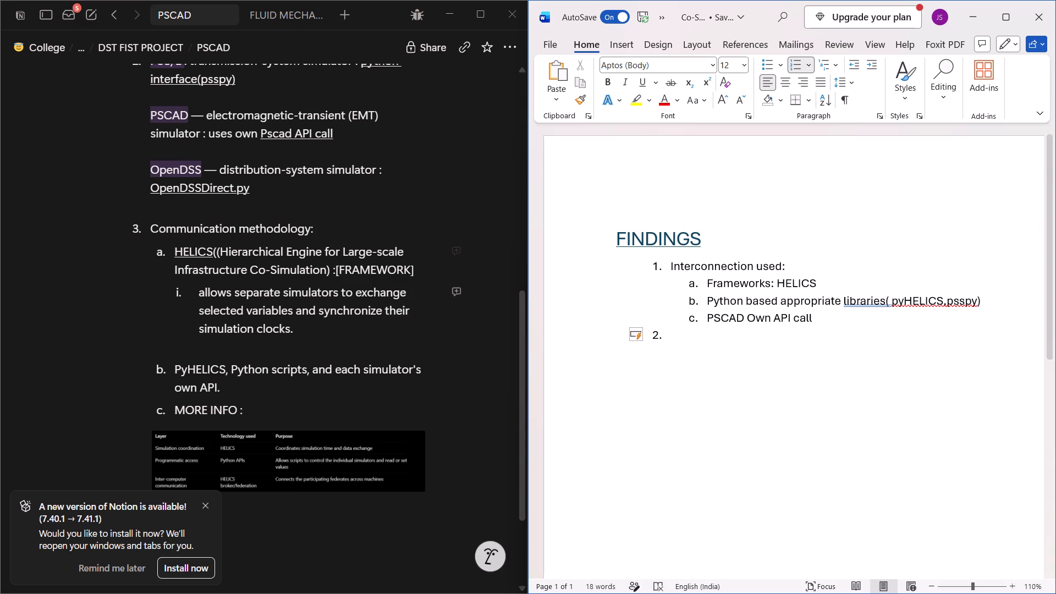
Review the Notion findings and title item 2 "USAGE:" in the Word document.
{"action": "scroll", "coordinate": [389, 263], "scroll_direction": "right", "scroll_amount": 1}
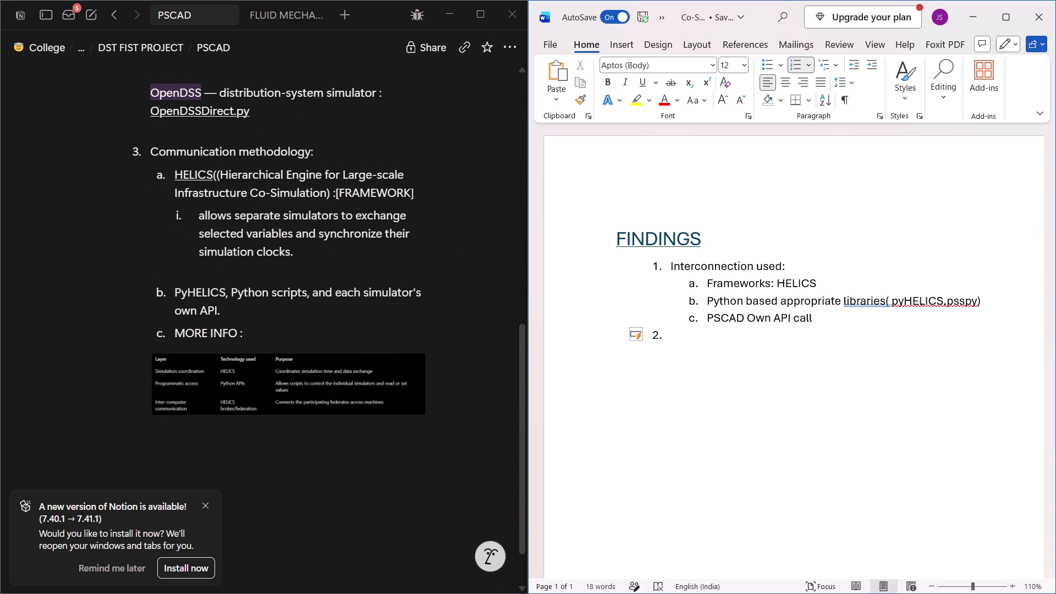
{"action": "scroll", "coordinate": [389, 263], "scroll_direction": "right", "scroll_amount": 1}
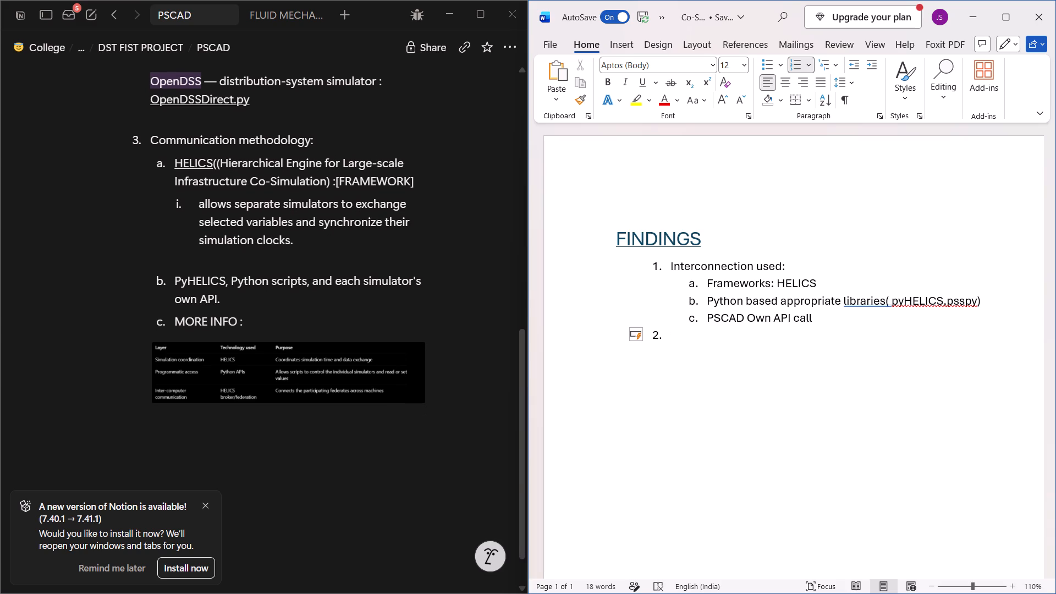
{"action": "scroll", "coordinate": [389, 263], "scroll_direction": "right", "scroll_amount": 2}
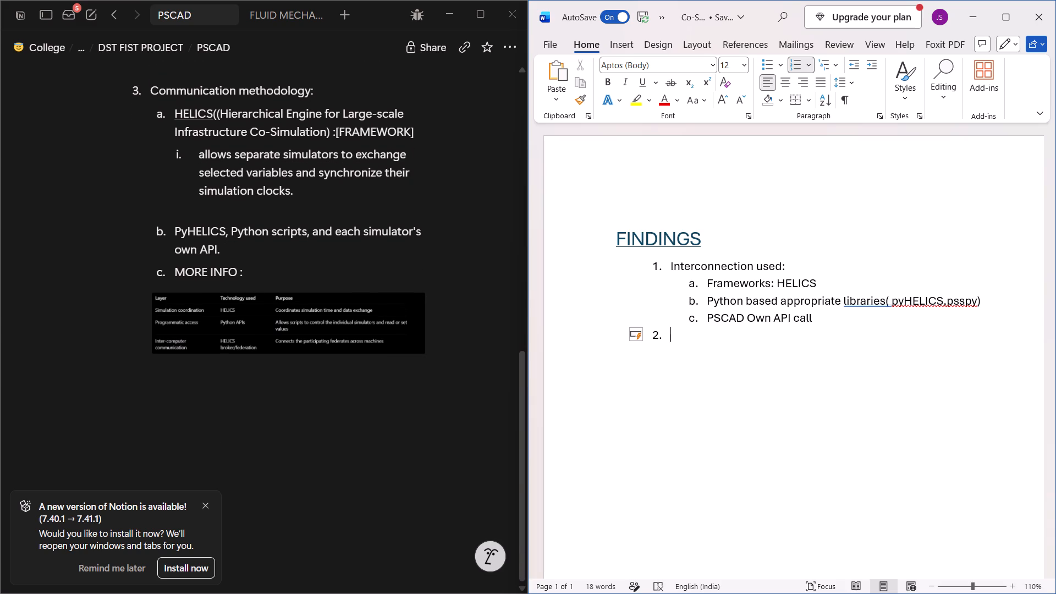
{"action": "scroll", "coordinate": [389, 263], "scroll_direction": "right", "scroll_amount": 2}
{"action": "scroll", "coordinate": [389, 263], "scroll_direction": "up", "scroll_amount": 1}
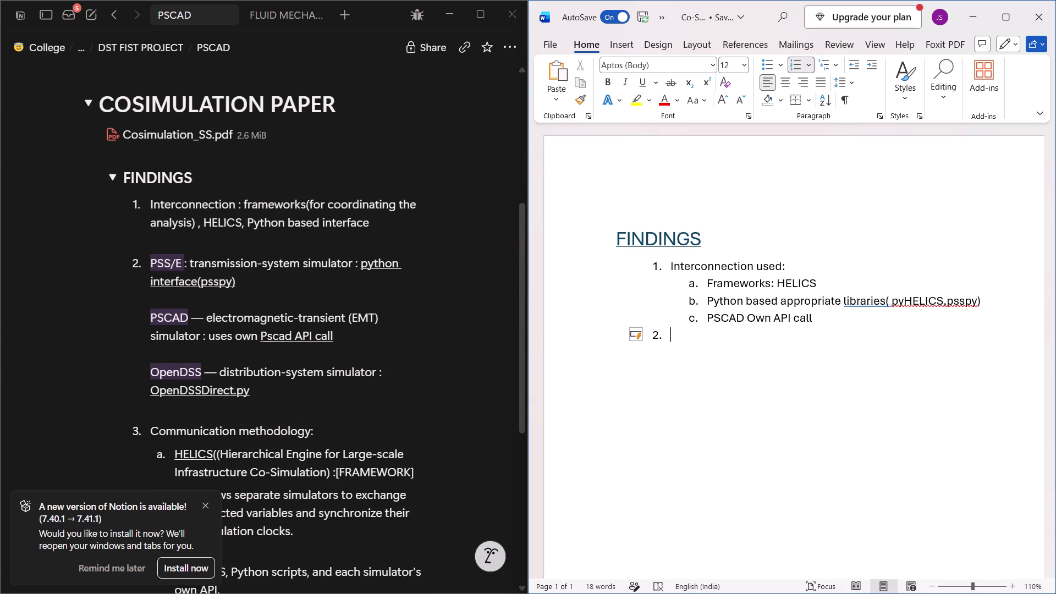
{"action": "scroll", "coordinate": [389, 263], "scroll_direction": "up", "scroll_amount": 1}
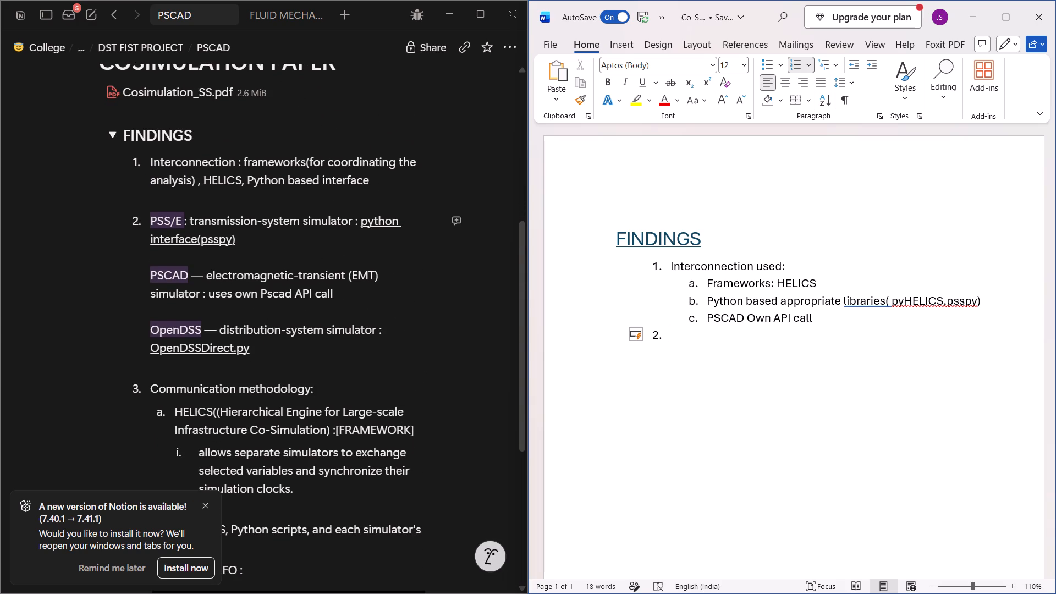
{"action": "type", "text": "USAGE"}
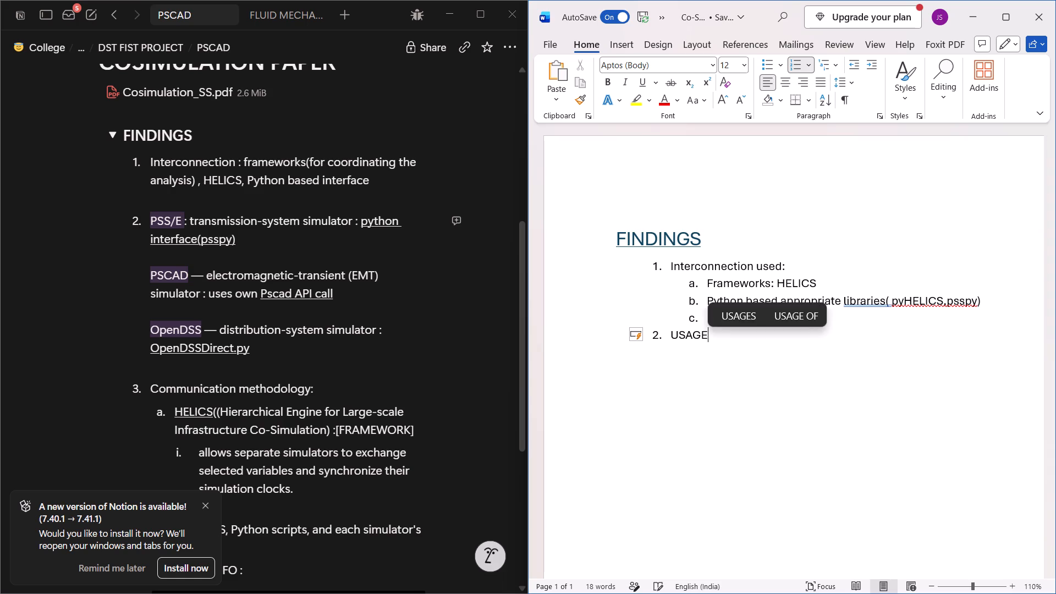
{"action": "type", "text": ":"}
{"action": "key", "text": "space"}
{"action": "key", "text": "BackSpace"}
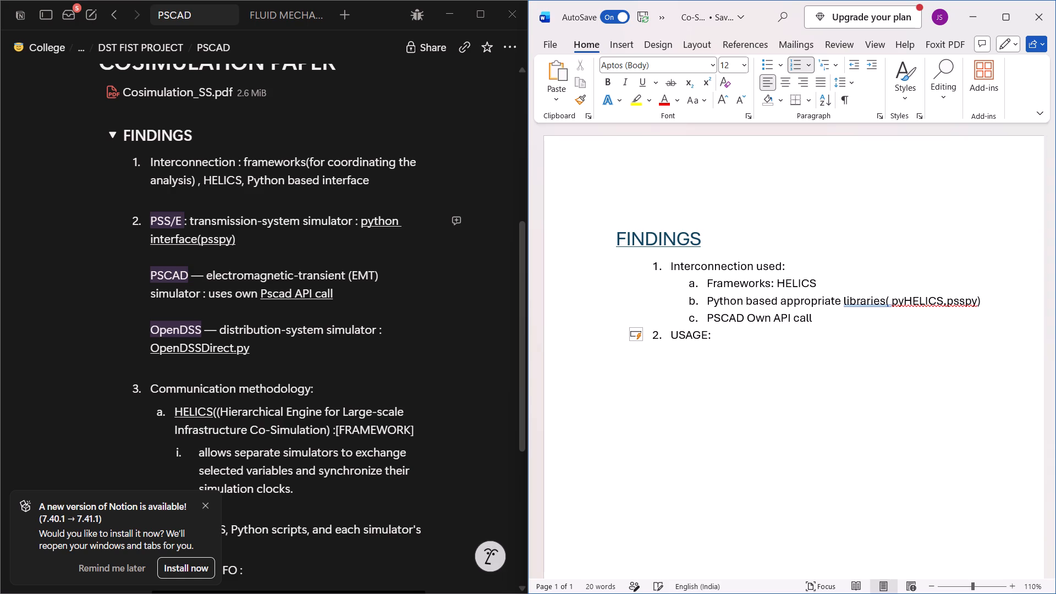
Start lettered sub-item a under item 2 with the text "PSS/E :".
{"action": "key", "text": "Return"}
{"action": "key", "text": "Tab"}
{"action": "type", "text": "pS"}
{"action": "key", "text": "BackSpace"}
{"action": "key", "text": "BackSpace"}
{"action": "type", "text": "PSS/E"}
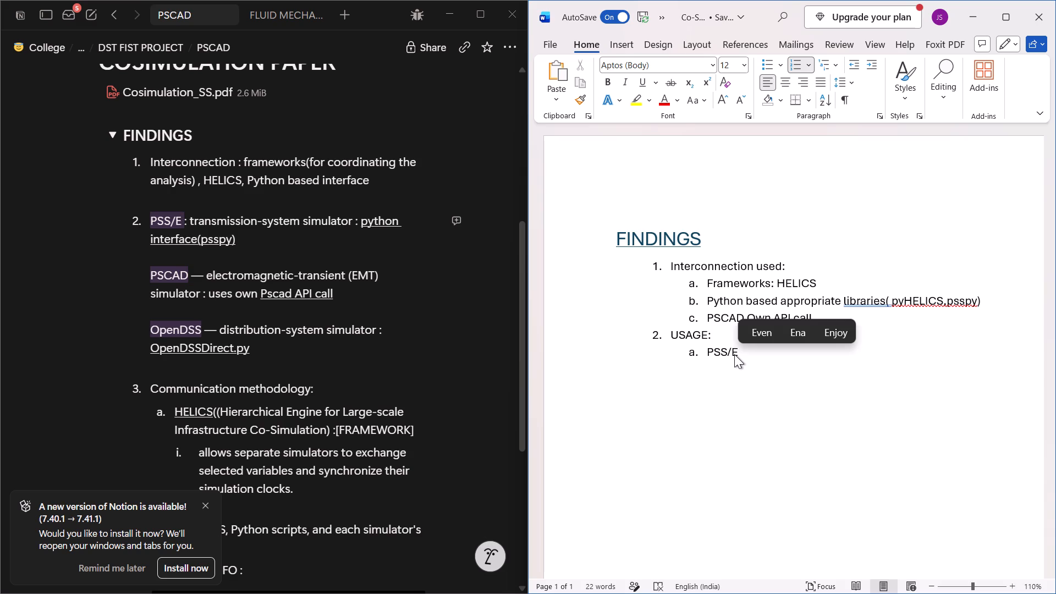
{"action": "key", "text": "space"}
{"action": "type", "text": ":"}
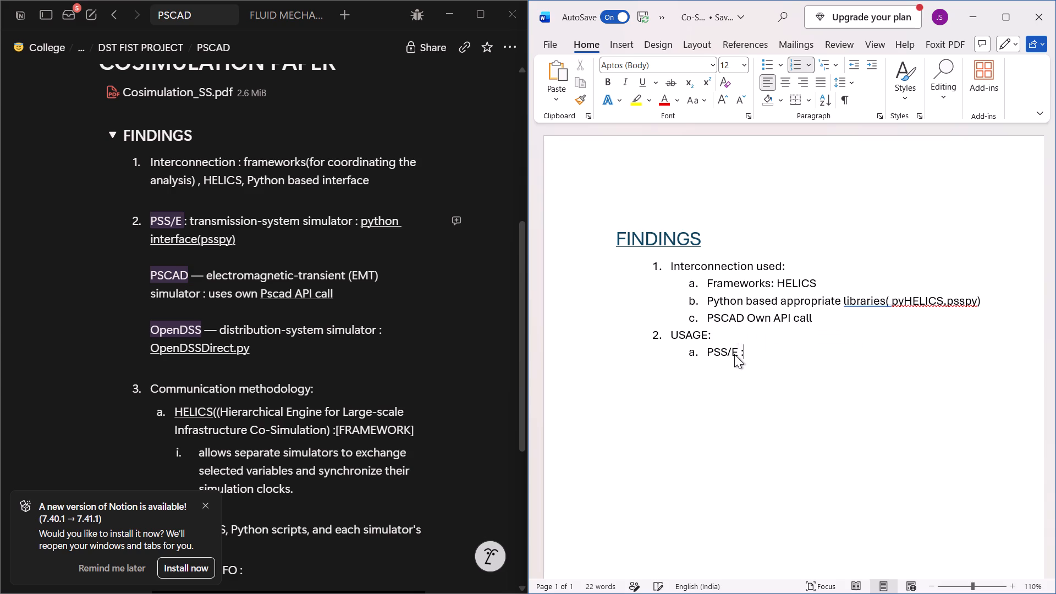
{"action": "key", "text": "space"}
Replace the text of sub-item a under USAGE with Notion's line "PSS/E : transmission-system simulator : python interface(psspy)".
{"action": "left_click_drag", "start_coordinate": [271, 243], "coordinate": [146, 219]}
{"action": "key", "text": "ctrl+c"}
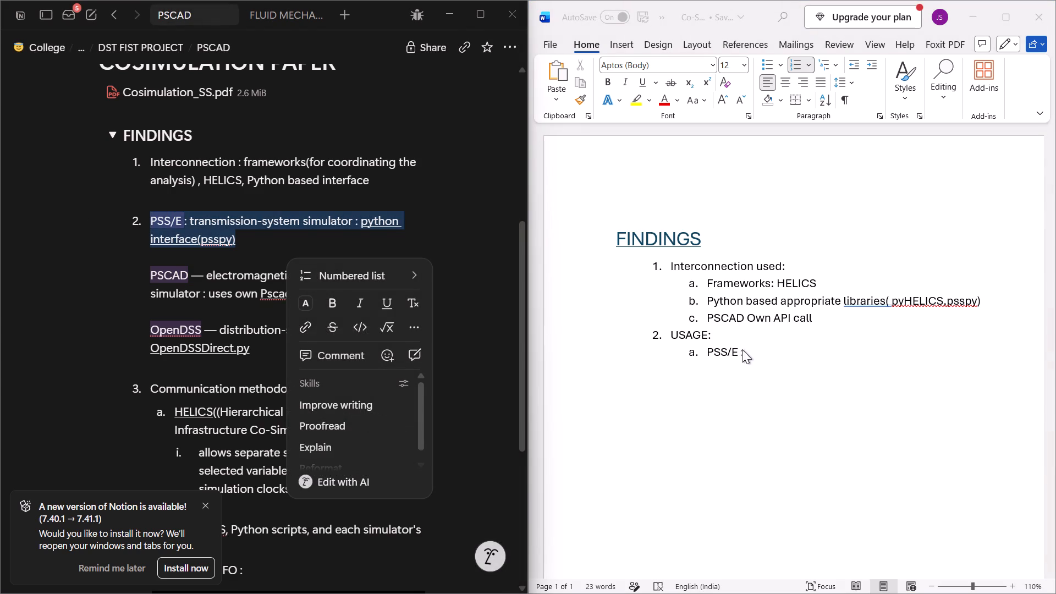
{"action": "left_click_drag", "start_coordinate": [745, 347], "coordinate": [759, 350]}
{"action": "left_click_drag", "start_coordinate": [759, 350], "coordinate": [707, 349]}
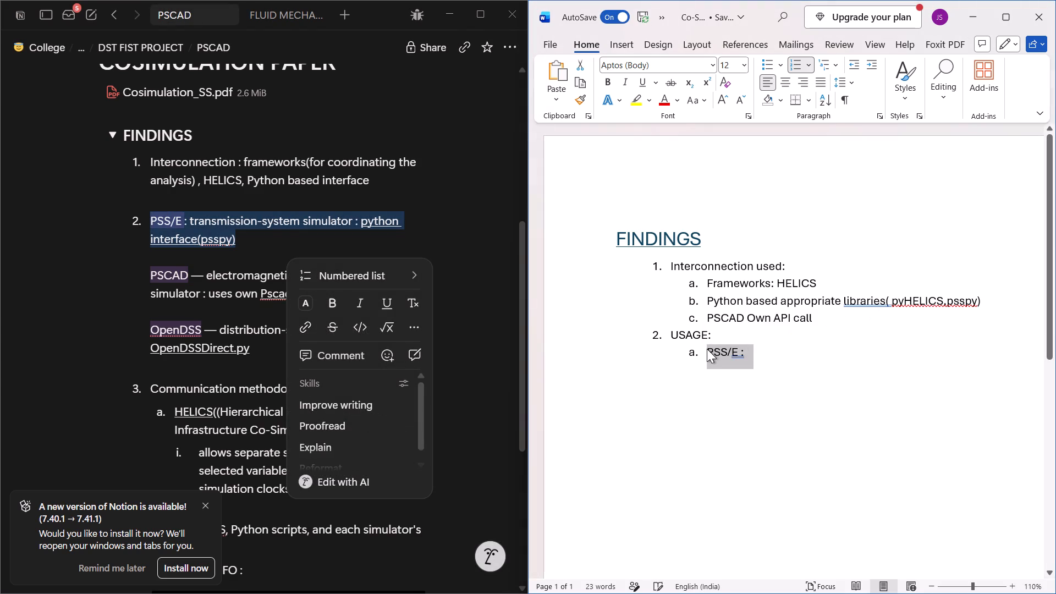
{"action": "key", "text": "ctrl+v"}
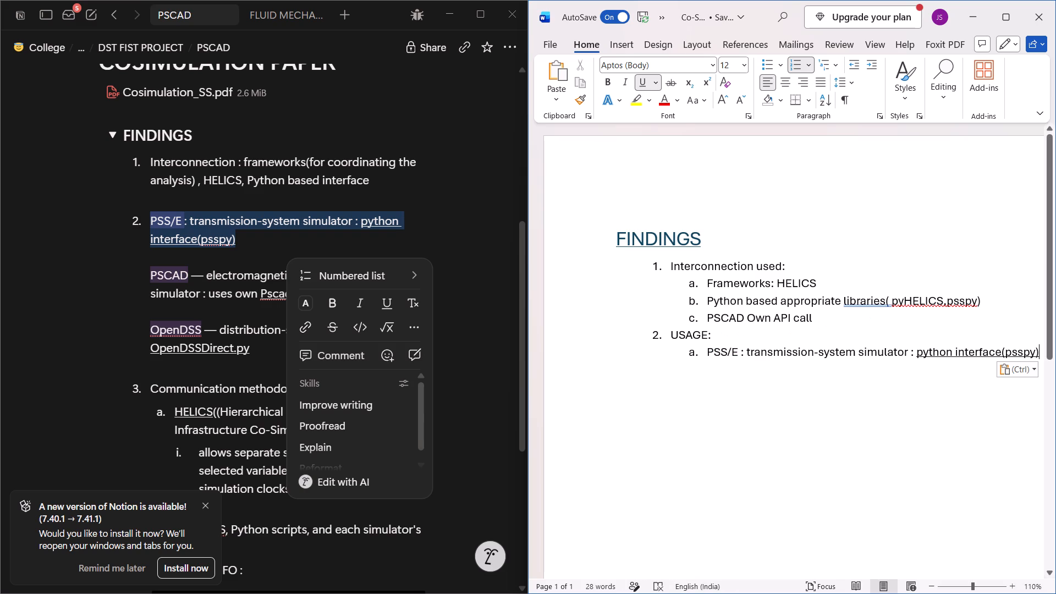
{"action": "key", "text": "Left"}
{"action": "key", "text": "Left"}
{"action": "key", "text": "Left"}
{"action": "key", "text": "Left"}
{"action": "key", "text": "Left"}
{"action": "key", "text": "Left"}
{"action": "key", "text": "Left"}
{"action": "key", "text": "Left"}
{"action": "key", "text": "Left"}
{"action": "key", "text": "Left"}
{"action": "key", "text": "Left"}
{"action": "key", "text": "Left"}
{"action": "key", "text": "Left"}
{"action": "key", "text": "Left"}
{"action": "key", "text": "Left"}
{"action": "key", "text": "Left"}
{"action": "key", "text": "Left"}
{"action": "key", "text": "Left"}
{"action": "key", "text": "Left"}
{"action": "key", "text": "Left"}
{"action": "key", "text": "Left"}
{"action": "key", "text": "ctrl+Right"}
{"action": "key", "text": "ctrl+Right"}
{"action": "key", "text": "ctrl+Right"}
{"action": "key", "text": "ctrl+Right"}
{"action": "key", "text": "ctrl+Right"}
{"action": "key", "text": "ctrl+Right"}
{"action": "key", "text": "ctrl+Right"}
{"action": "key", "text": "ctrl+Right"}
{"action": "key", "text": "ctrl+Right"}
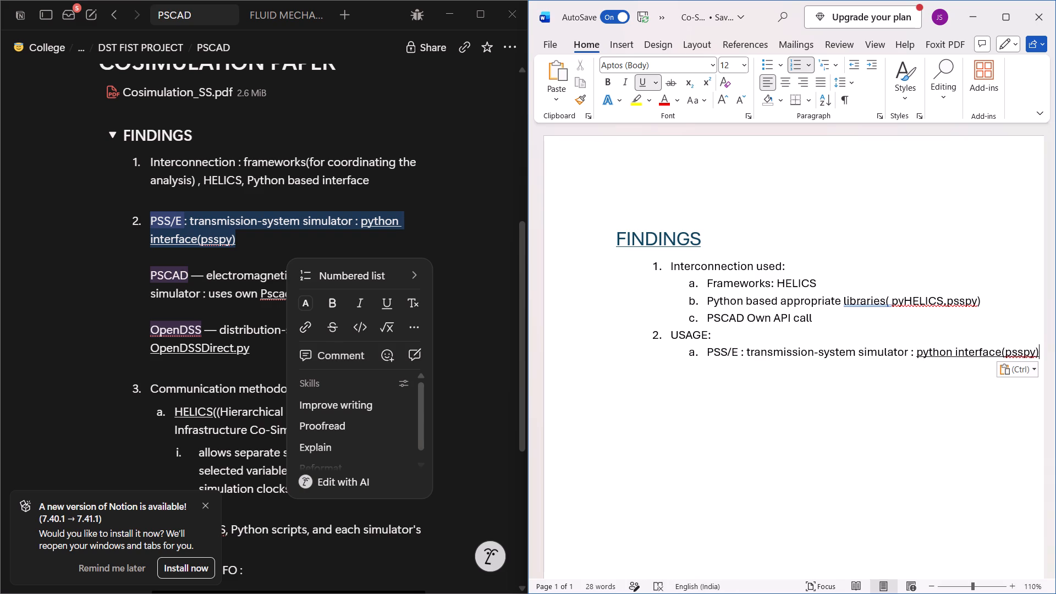
Add sub-item b under USAGE with Notion's line "PSCAD — electromagnetic-transient (EMT) simulator : uses own Pscad API call".
{"action": "key", "text": "Return"}
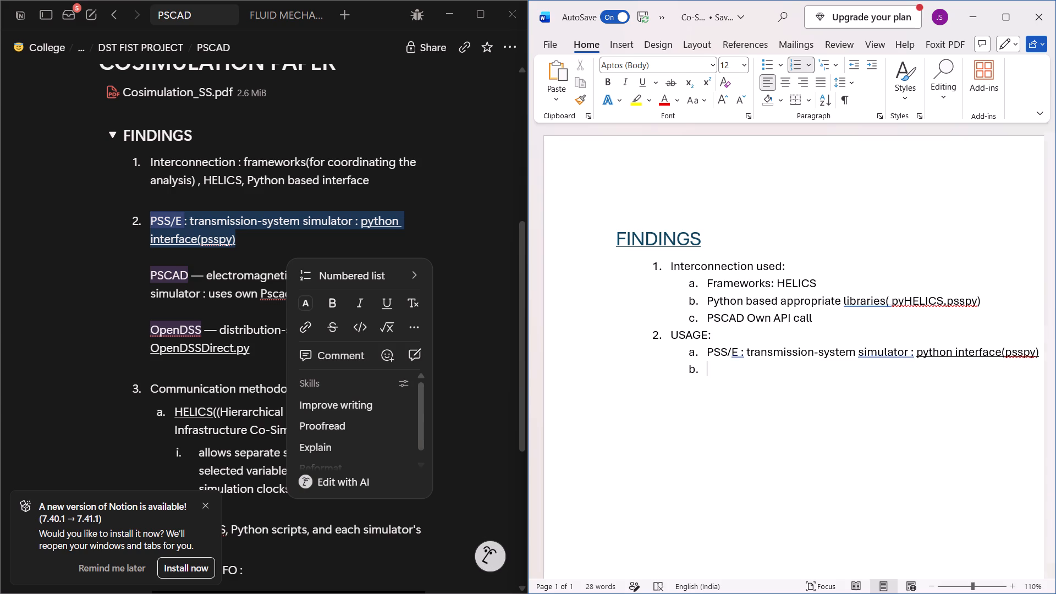
{"action": "left_click", "coordinate": [157, 272]}
{"action": "left_click_drag", "start_coordinate": [150, 273], "coordinate": [307, 304]}
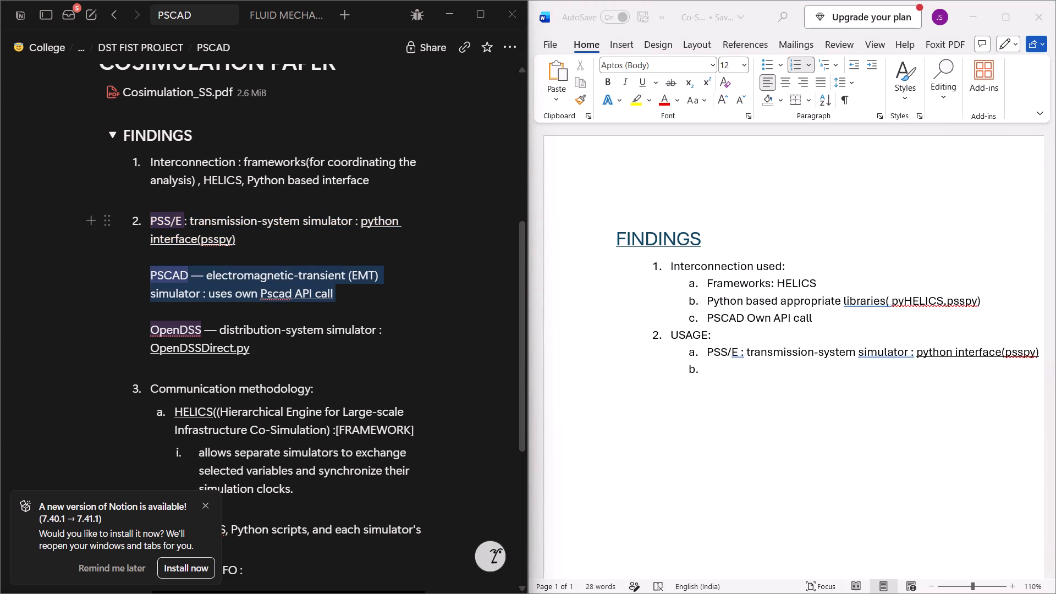
{"action": "left_click_drag", "start_coordinate": [307, 304], "coordinate": [341, 306]}
{"action": "key", "text": "ctrl+c"}
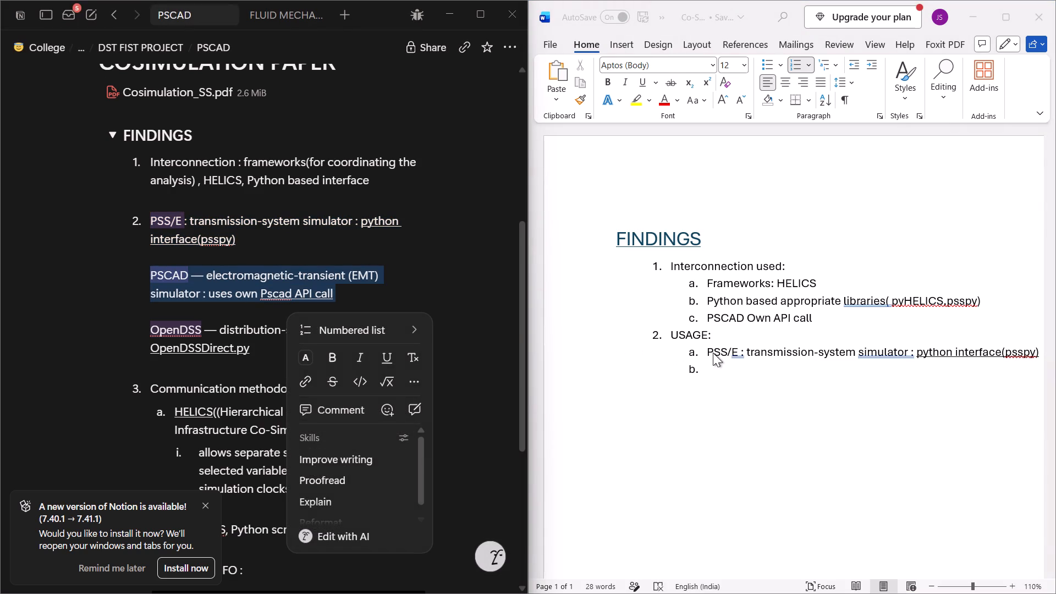
{"action": "left_click", "coordinate": [724, 372]}
{"action": "key", "text": "ctrl+v"}
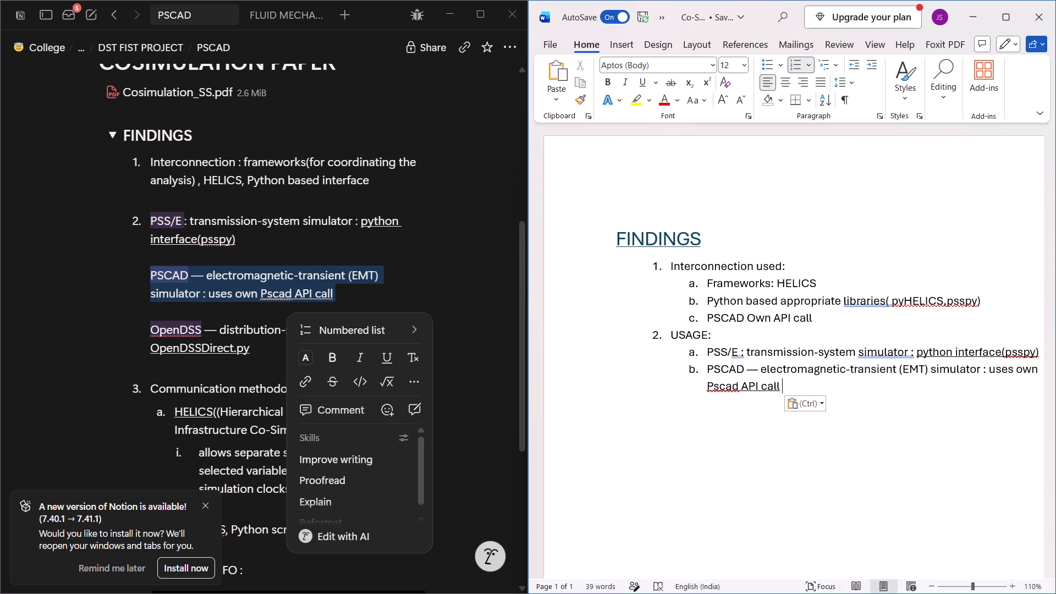
Add sub-item c under USAGE with Notion's line "OpenDSS — distribution-system simulator : OpenDSSDirect.py".
{"action": "key", "text": "Return"}
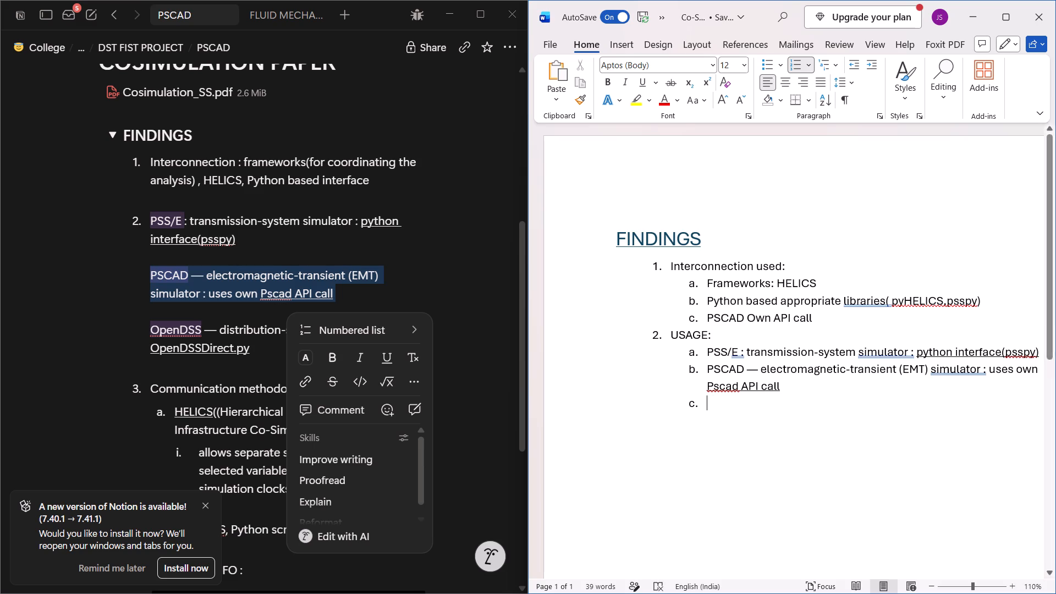
{"action": "left_click_drag", "start_coordinate": [152, 325], "coordinate": [265, 355]}
{"action": "key", "text": "ctrl+c"}
{"action": "left_click", "coordinate": [750, 405]}
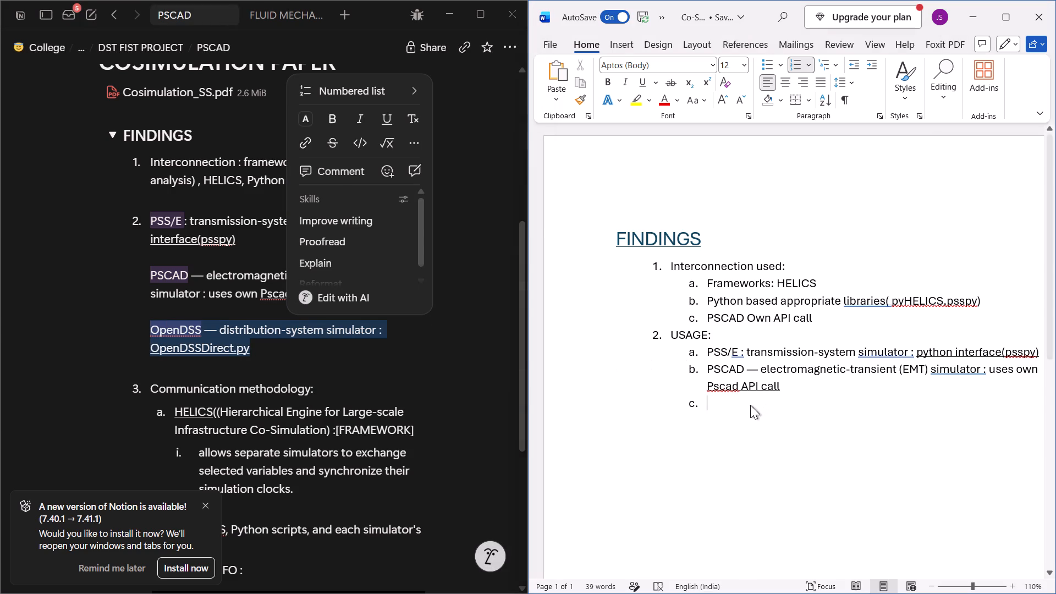
{"action": "key", "text": "ctrl+v"}
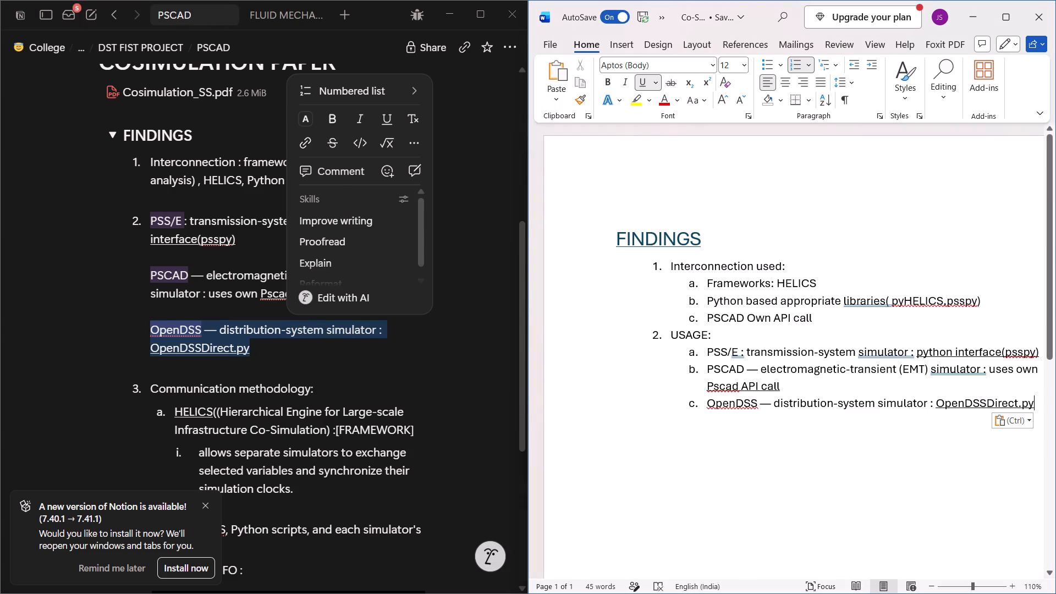
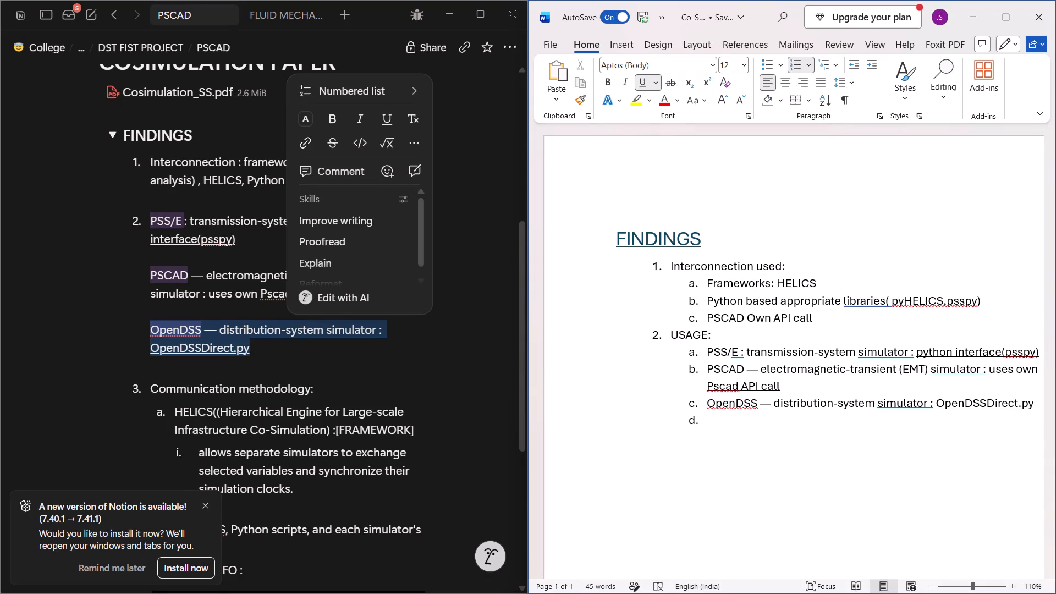
Review the Notion findings from the interconnection and simulator items through the "Communication methodology" section and its "MORE INFO" table.
{"action": "left_click", "coordinate": [420, 392]}
{"action": "scroll", "coordinate": [420, 392], "scroll_direction": "down", "scroll_amount": 1}
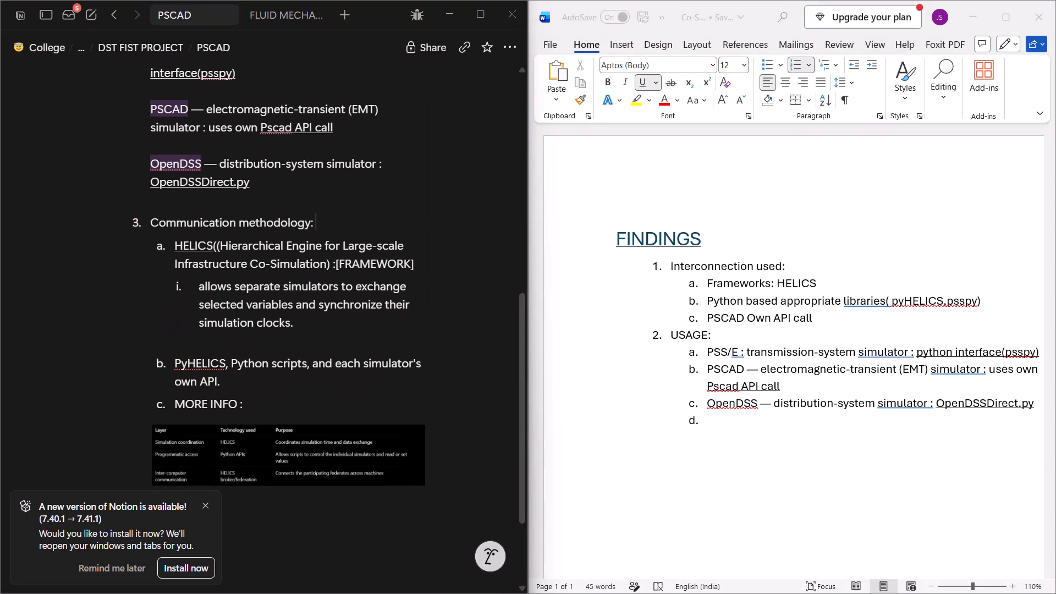
{"action": "scroll", "coordinate": [420, 392], "scroll_direction": "down", "scroll_amount": 4}
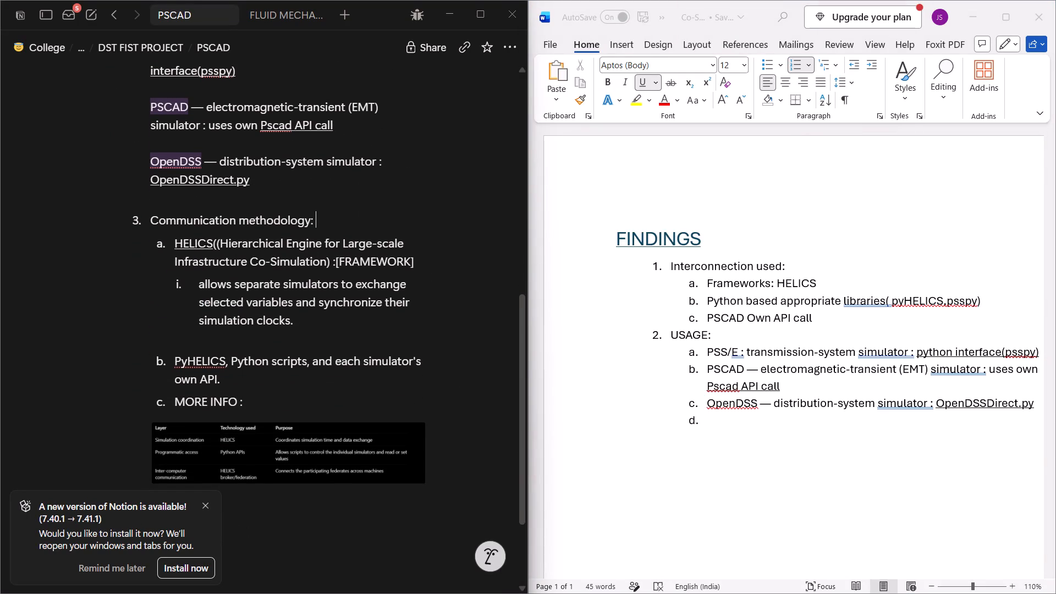
{"action": "scroll", "coordinate": [420, 392], "scroll_direction": "down", "scroll_amount": 4}
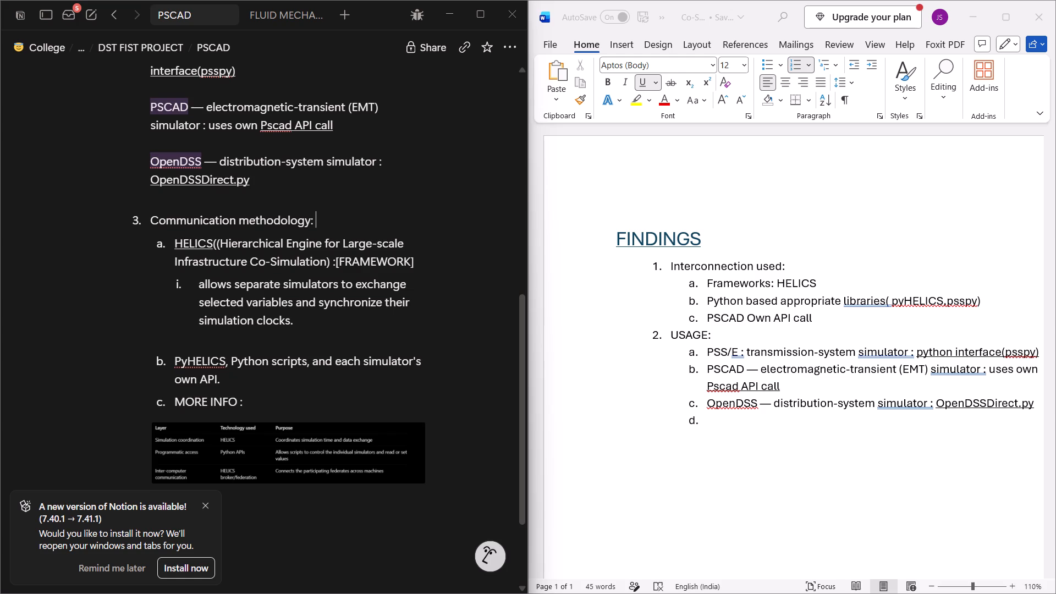
{"action": "scroll", "coordinate": [420, 392], "scroll_direction": "down", "scroll_amount": 3}
{"action": "scroll", "coordinate": [420, 392], "scroll_direction": "up", "scroll_amount": 3}
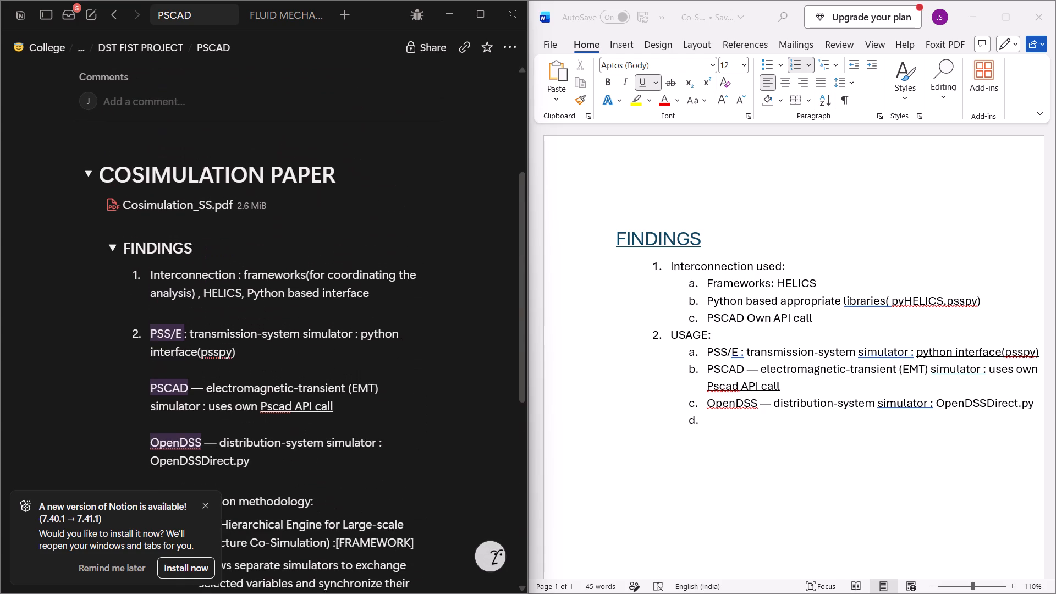
{"action": "scroll", "coordinate": [420, 392], "scroll_direction": "up", "scroll_amount": 1}
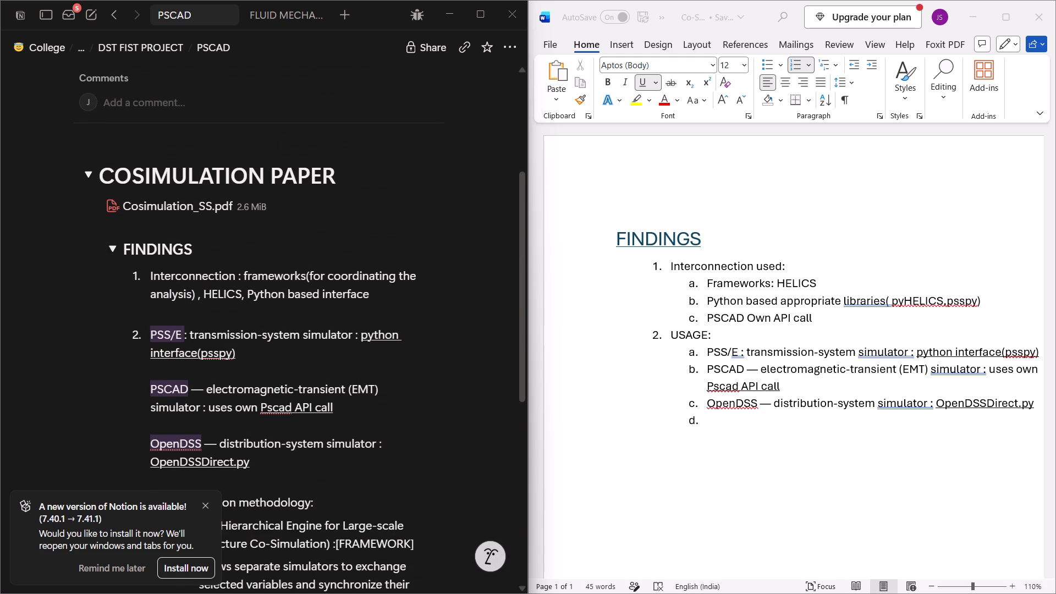
{"action": "scroll", "coordinate": [420, 392], "scroll_direction": "down", "scroll_amount": 3}
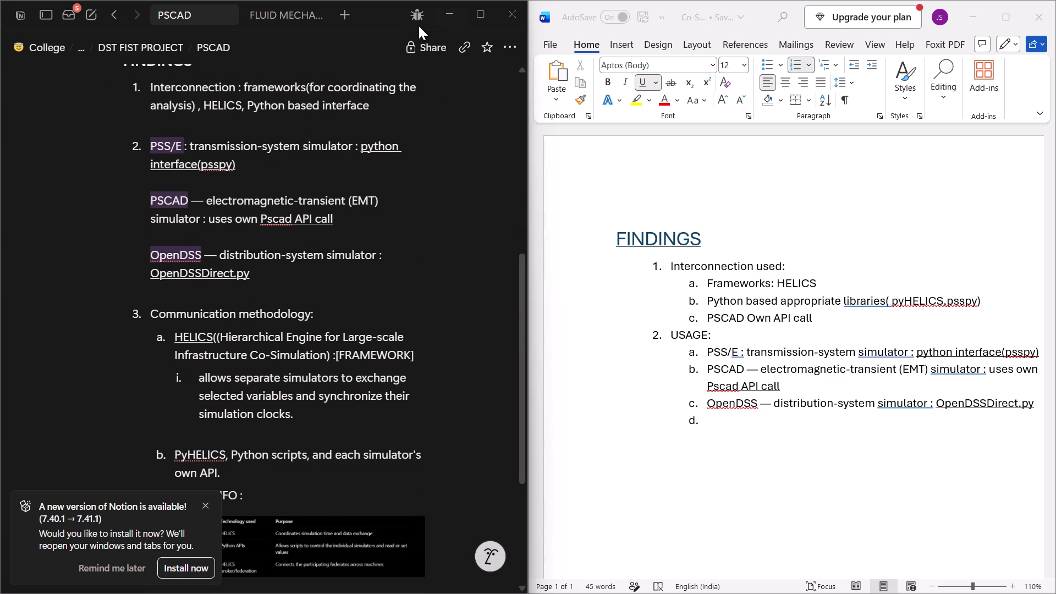
Switch from Notion to Cosimulation_SS.pdf in the browser and examine the figures and text on pages 6 and 7.
{"action": "left_click_drag", "start_coordinate": [387, 19], "coordinate": [342, 0]}
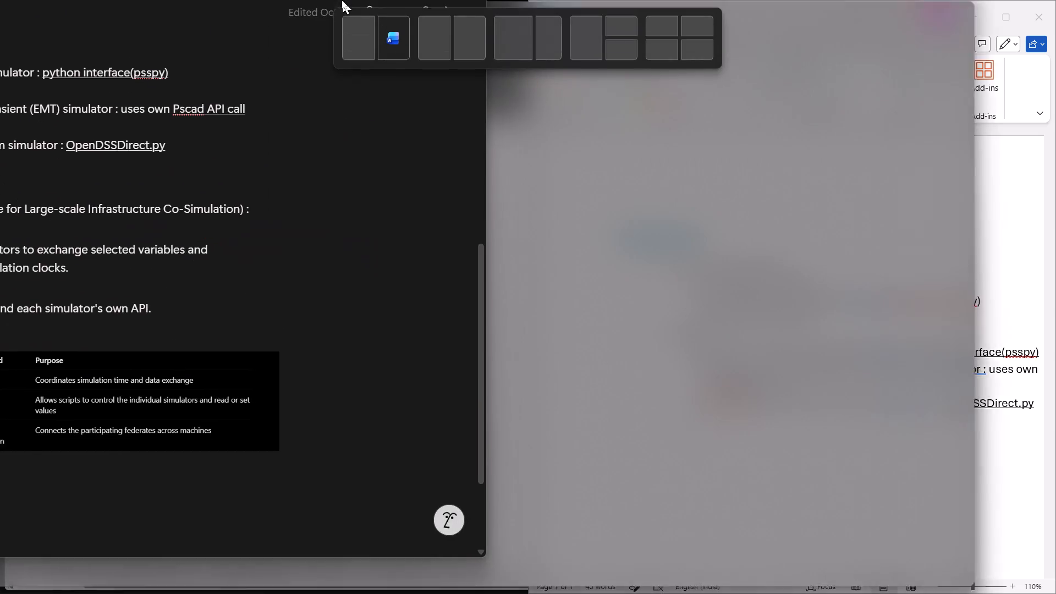
{"action": "left_click_drag", "start_coordinate": [342, 0], "coordinate": [336, 414]}
{"action": "left_click", "coordinate": [399, 397]}
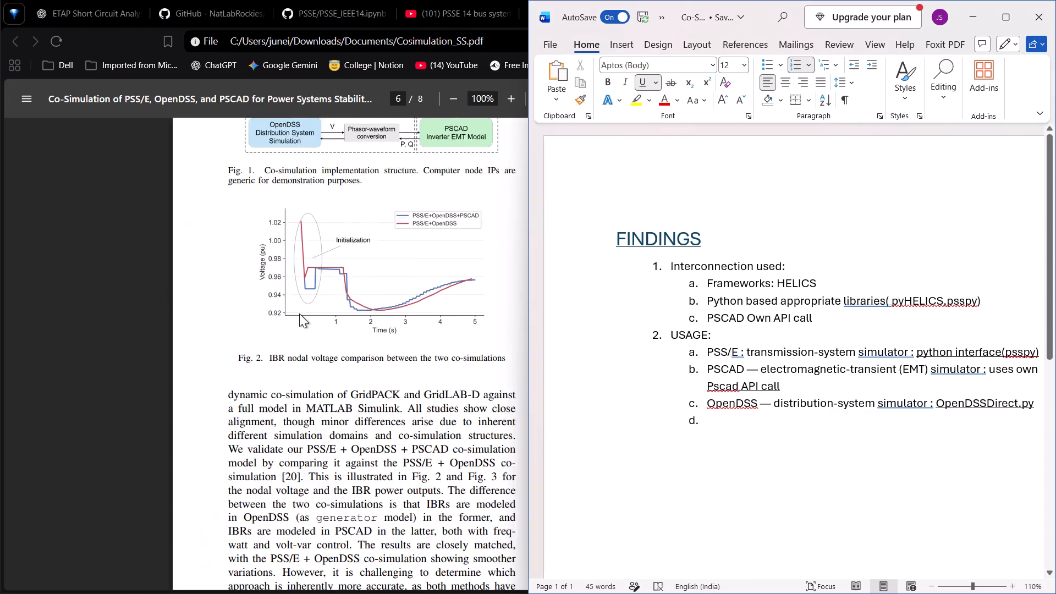
{"action": "scroll", "coordinate": [342, 337], "scroll_direction": "left", "scroll_amount": 2}
{"action": "left_click", "coordinate": [342, 337]}
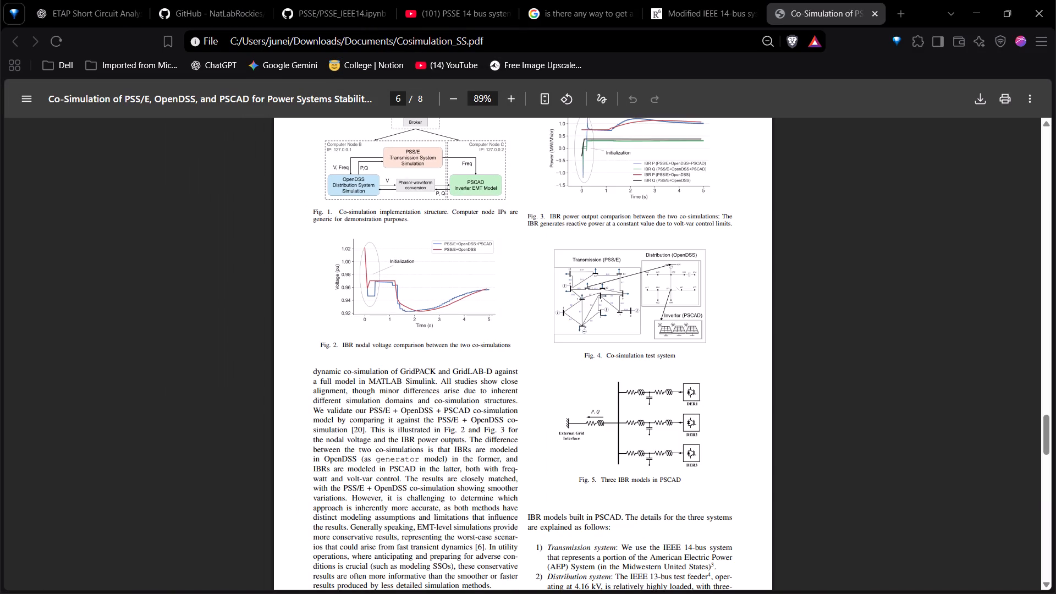
{"action": "key", "text": "Right"}
{"action": "key", "text": "Right"}
{"action": "key", "text": "Right"}
{"action": "key", "text": "Left"}
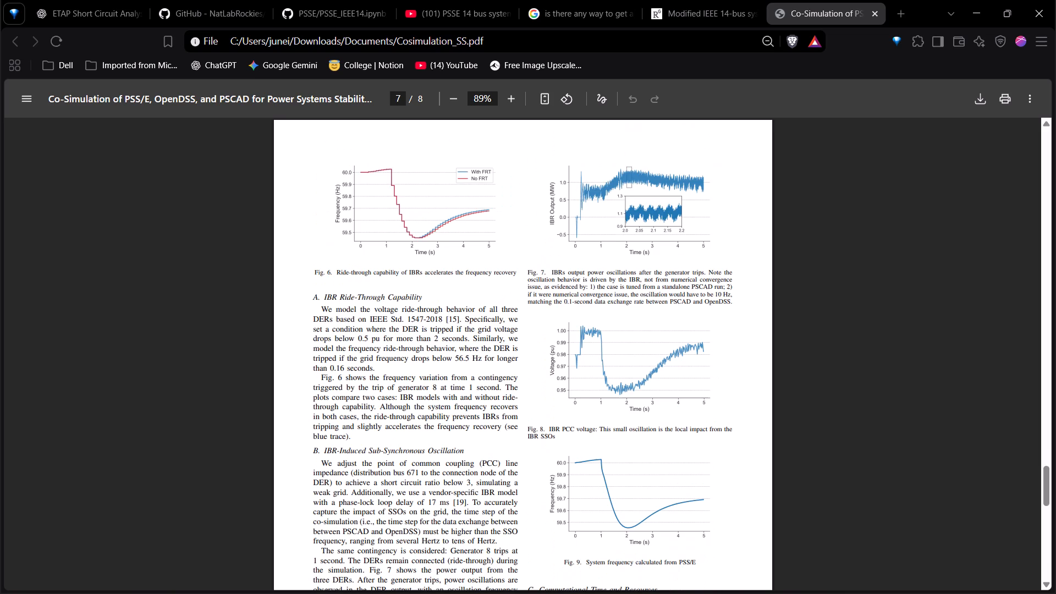
{"action": "key", "text": "Left"}
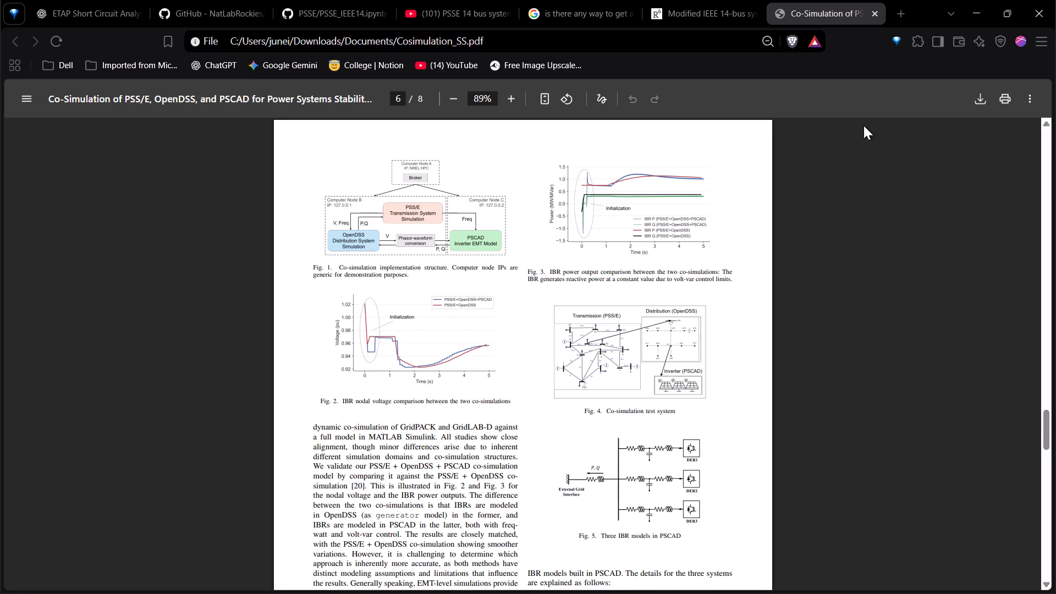
Place the browser window showing page 6 of the co-simulation PDF side by side with the Word document.
{"action": "key", "text": "alt+Tab"}
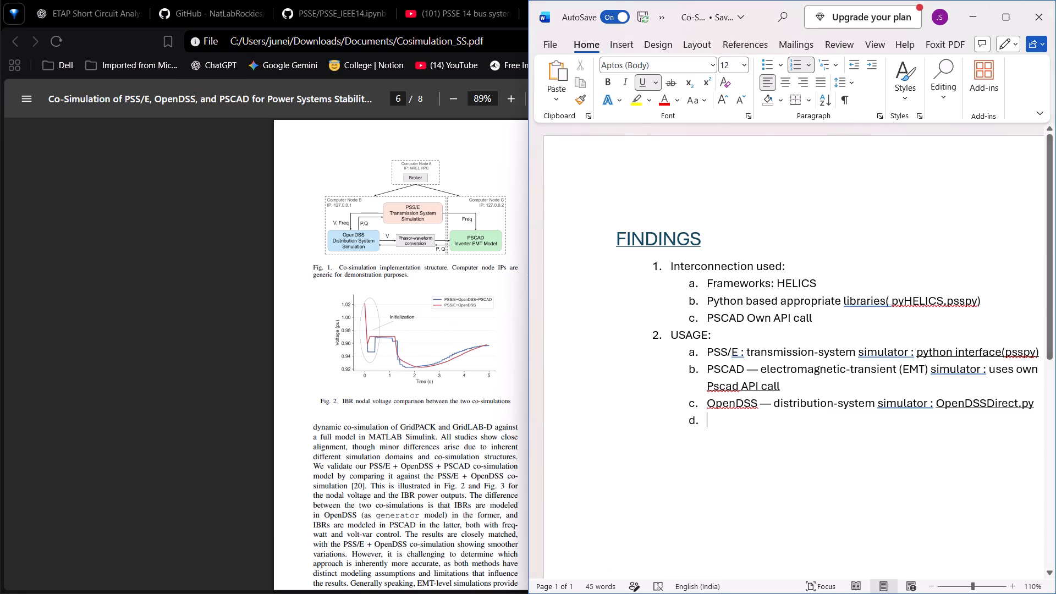
{"action": "left_click", "coordinate": [394, 384]}
{"action": "key", "text": "super+Left"}
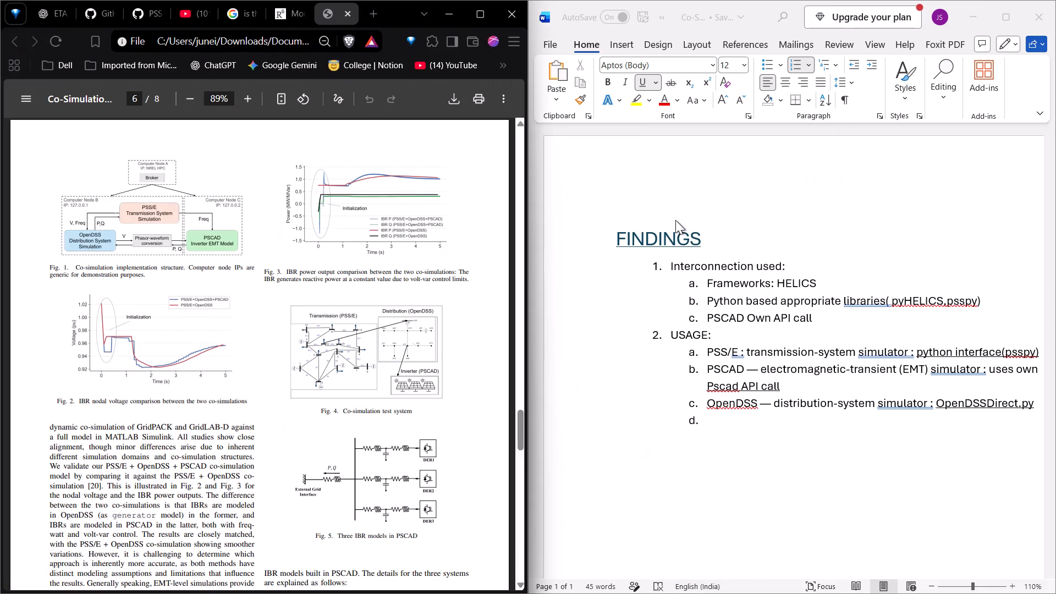
Examine the lower part of PDF page 6, covering the Case Studies section and the transmission, distribution and IBR model details.
{"action": "scroll", "coordinate": [360, 326], "scroll_direction": "down", "scroll_amount": 1}
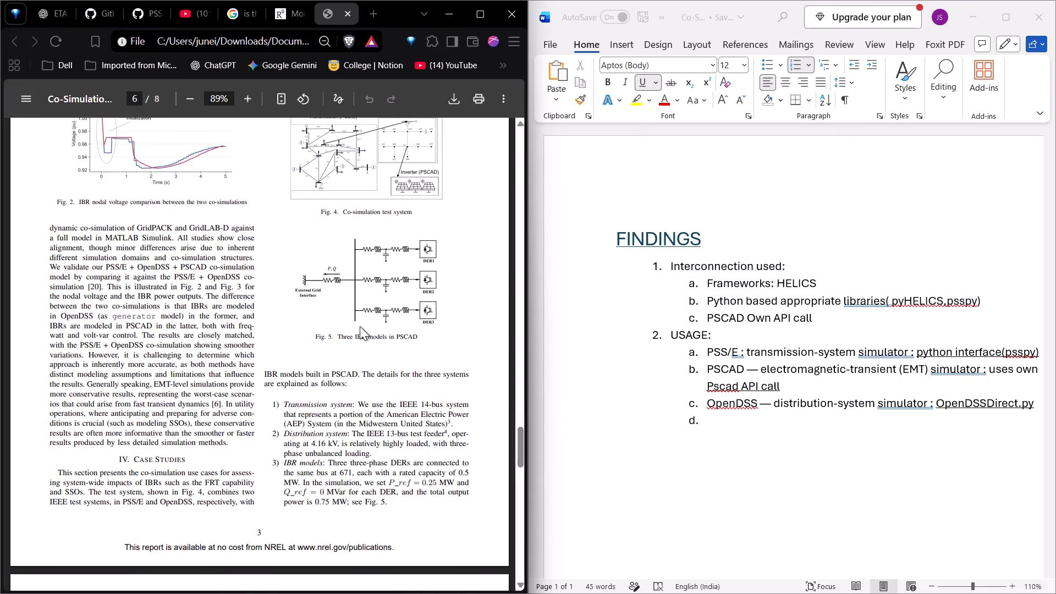
{"action": "scroll", "coordinate": [360, 326], "scroll_direction": "down", "scroll_amount": 1}
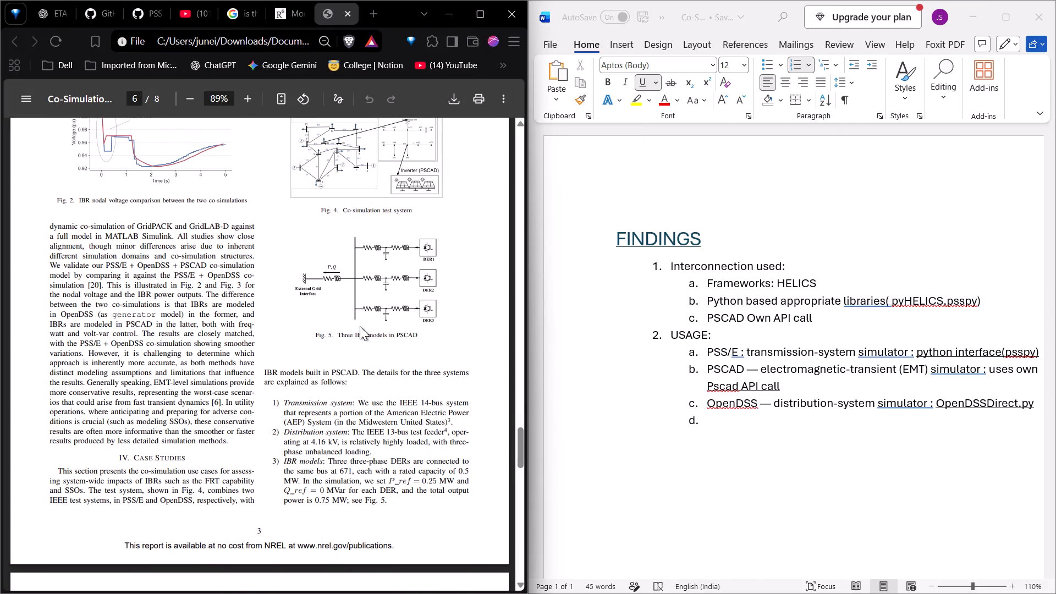
{"action": "scroll", "coordinate": [360, 326], "scroll_direction": "down", "scroll_amount": 1}
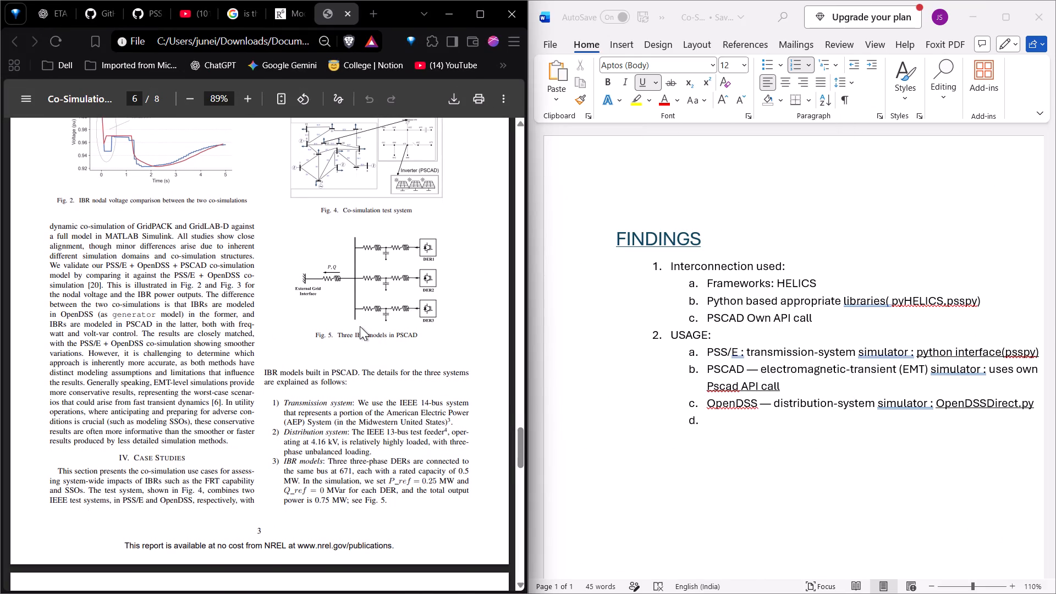
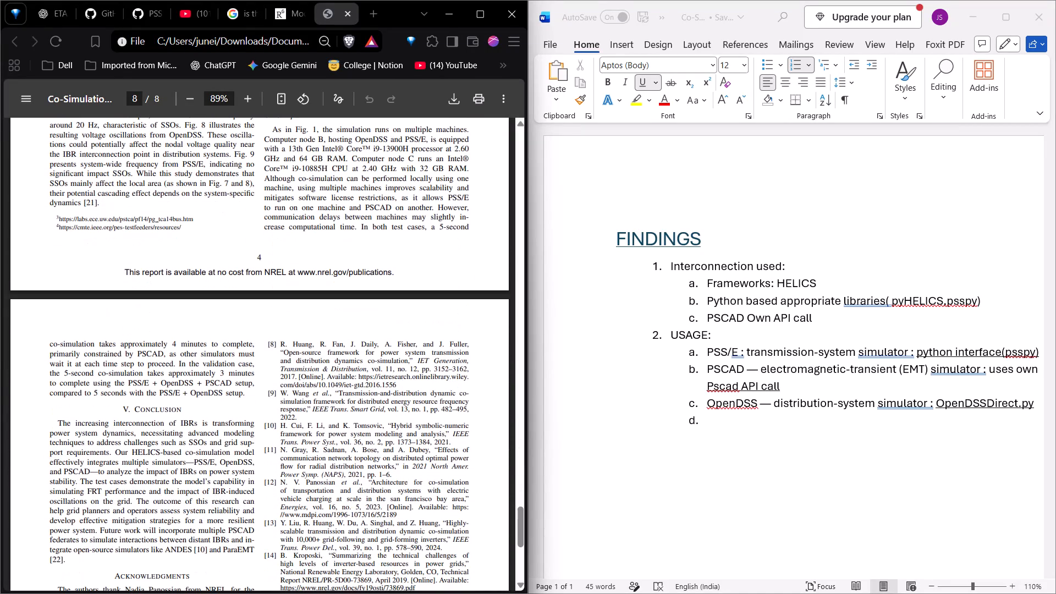
Look back through the co-simulation PDF from the conclusion on page 8 to the abstract and introduction on page 4.
{"action": "scroll", "coordinate": [252, 393], "scroll_direction": "down", "scroll_amount": 1}
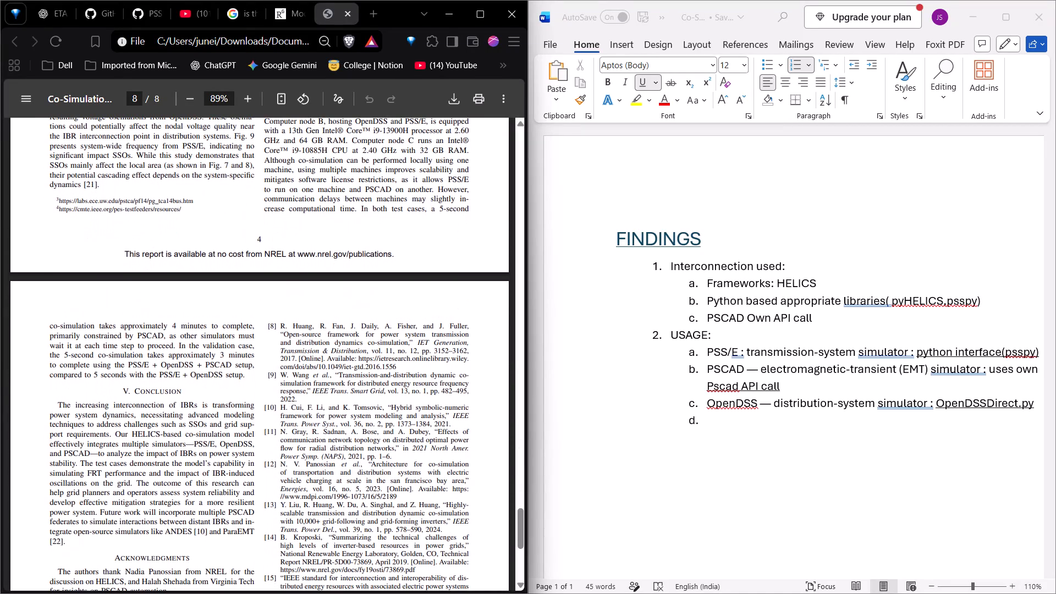
{"action": "scroll", "coordinate": [252, 393], "scroll_direction": "up", "scroll_amount": 3}
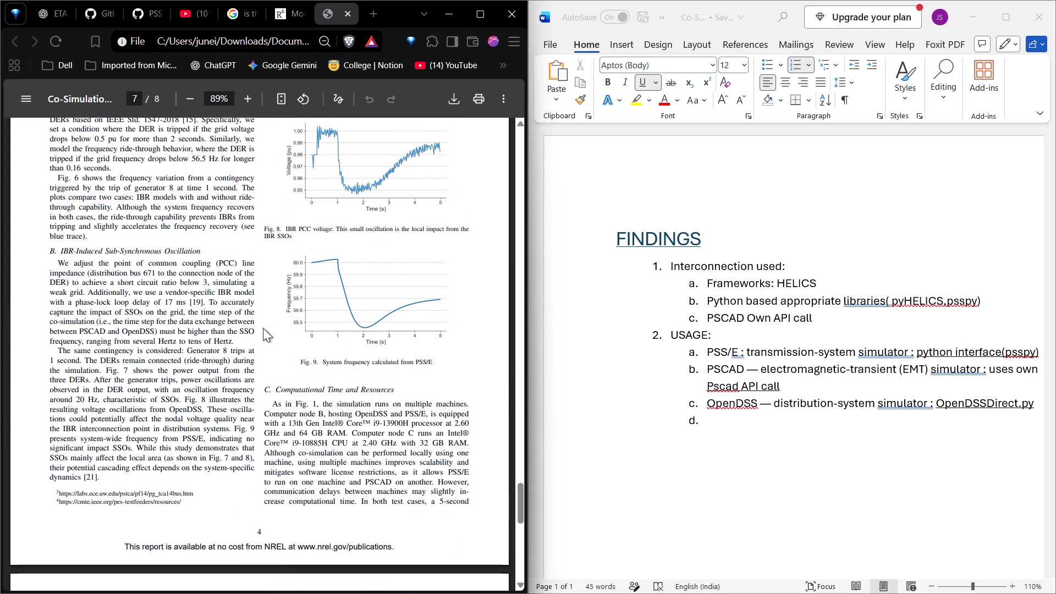
{"action": "scroll", "coordinate": [235, 348], "scroll_direction": "up", "scroll_amount": 9}
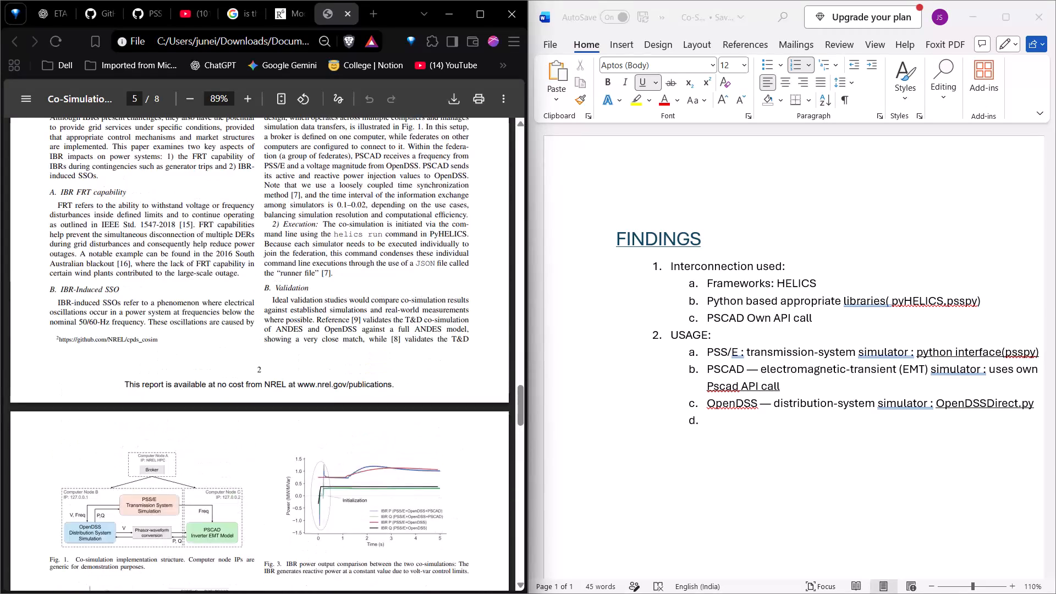
{"action": "scroll", "coordinate": [235, 348], "scroll_direction": "up", "scroll_amount": 2}
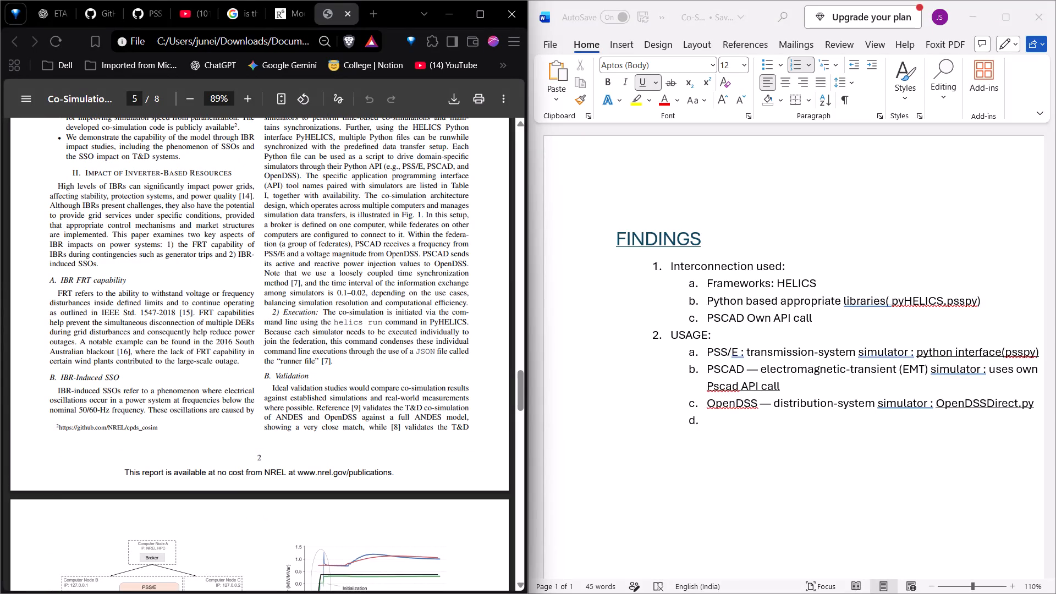
{"action": "scroll", "coordinate": [280, 289], "scroll_direction": "up", "scroll_amount": 3}
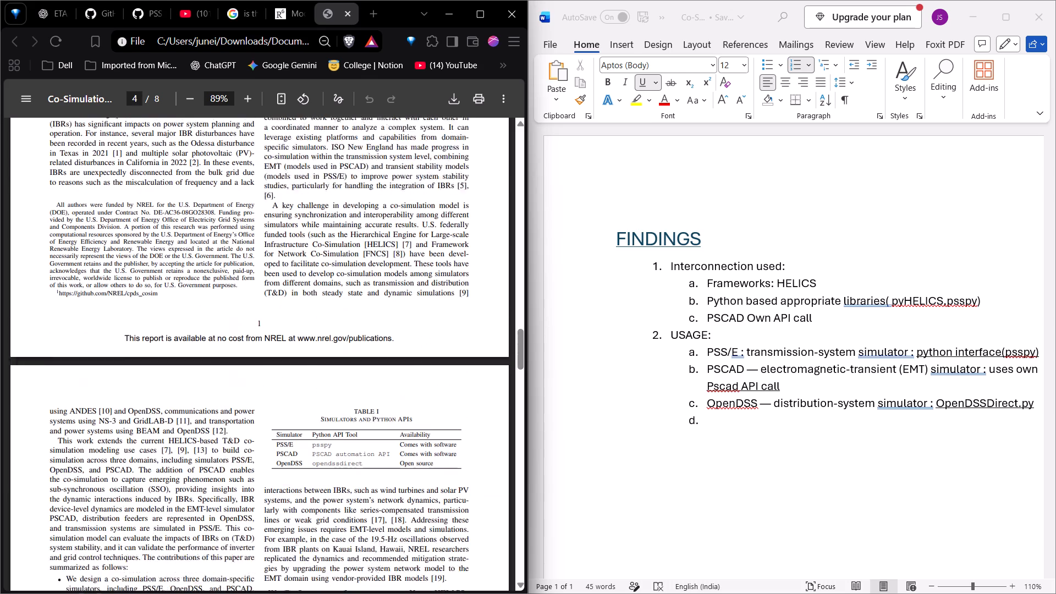
{"action": "scroll", "coordinate": [280, 289], "scroll_direction": "up", "scroll_amount": 5}
Examine PDF pages 4 and 5, covering the introduction, the HELICS implementation section and Table I on simulators and Python APIs.
{"action": "scroll", "coordinate": [263, 279], "scroll_direction": "down", "scroll_amount": 1}
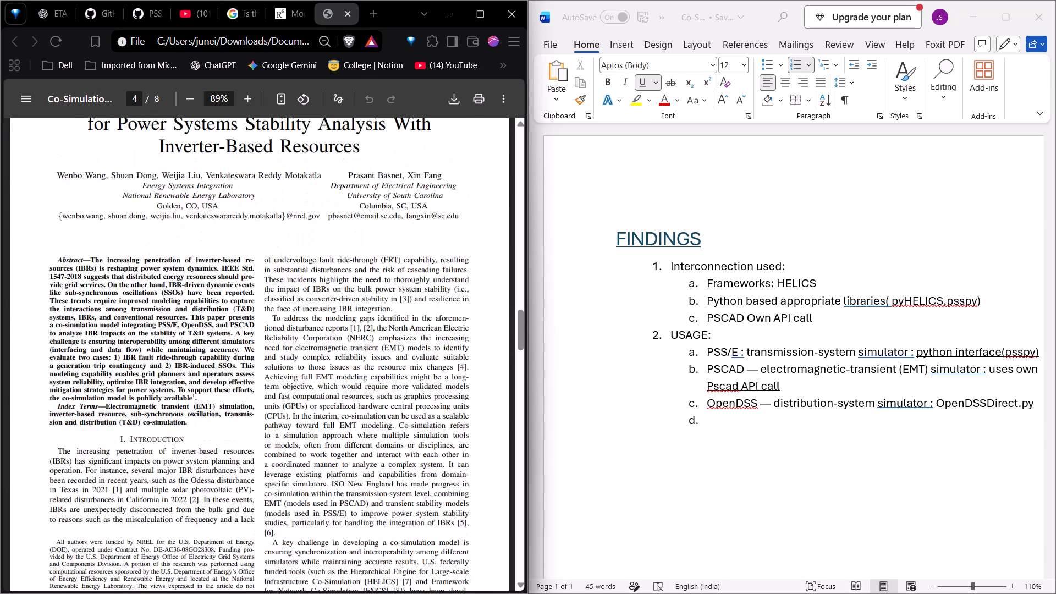
{"action": "scroll", "coordinate": [263, 279], "scroll_direction": "down", "scroll_amount": 3}
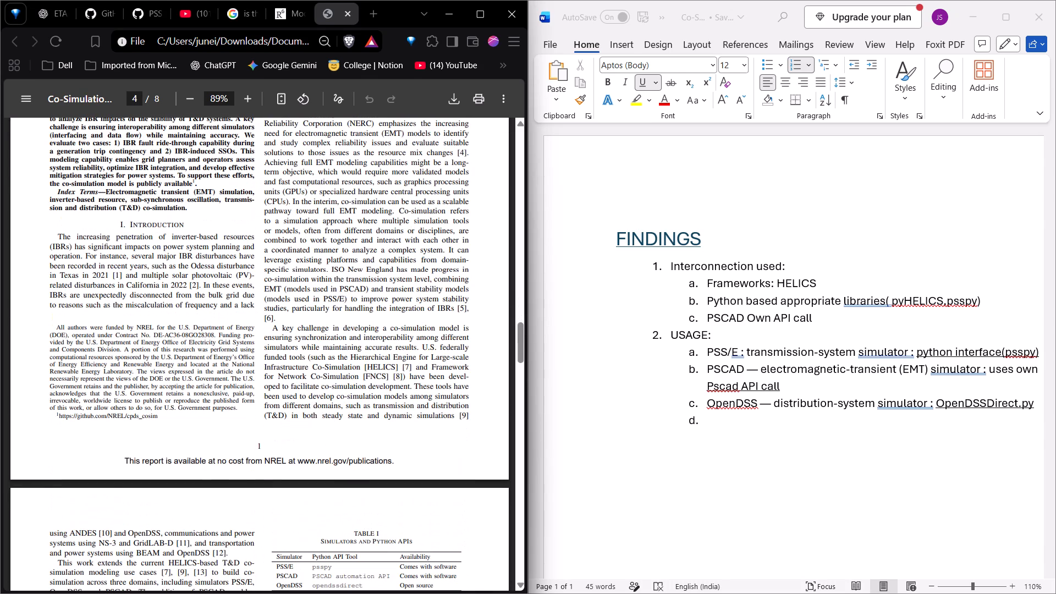
{"action": "scroll", "coordinate": [263, 279], "scroll_direction": "down", "scroll_amount": 3}
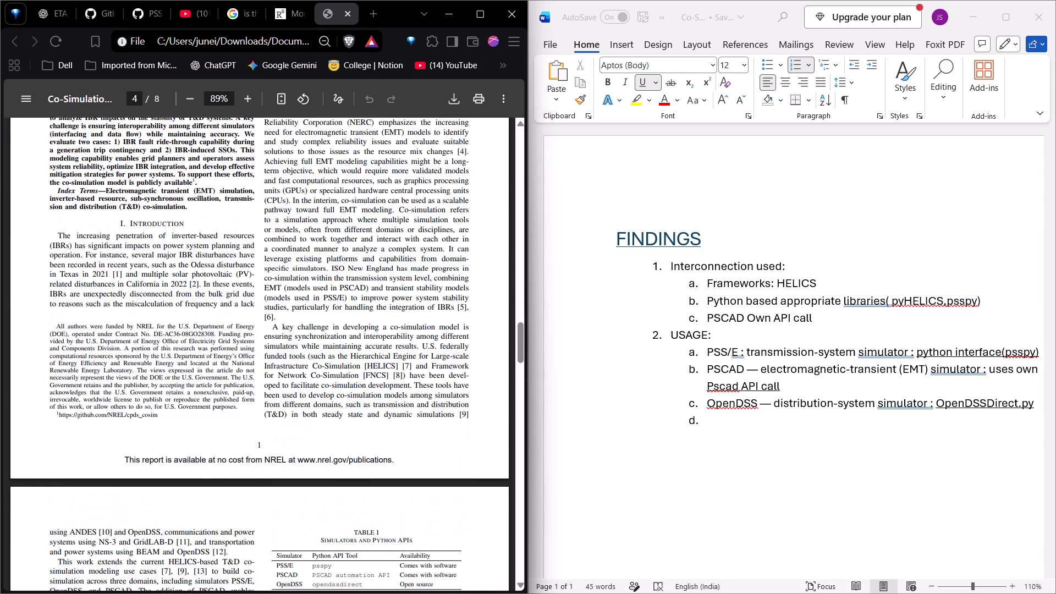
{"action": "scroll", "coordinate": [263, 279], "scroll_direction": "down", "scroll_amount": 1}
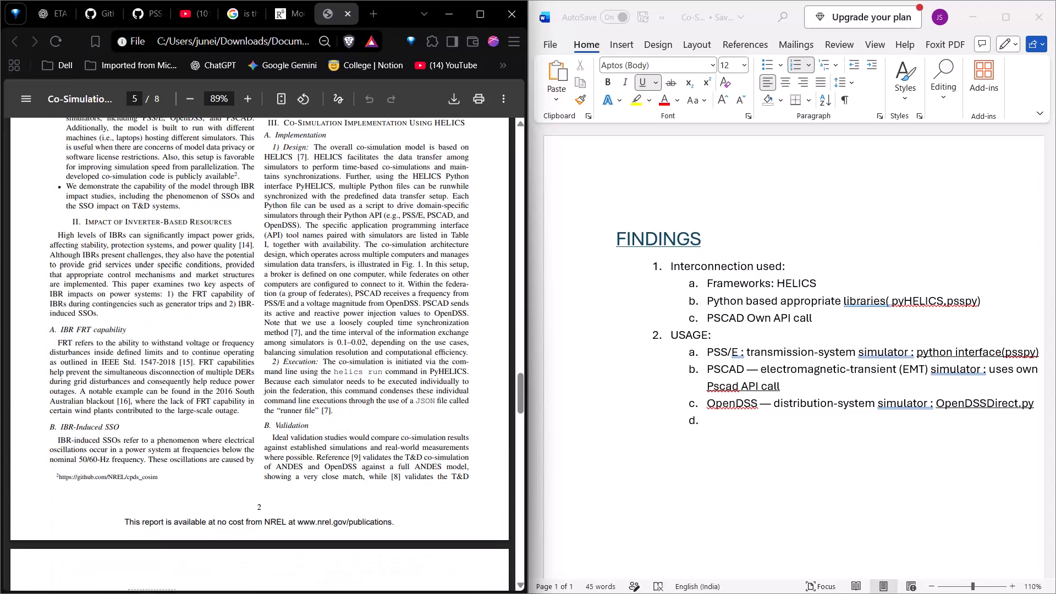
{"action": "scroll", "coordinate": [262, 305], "scroll_direction": "down", "scroll_amount": 2}
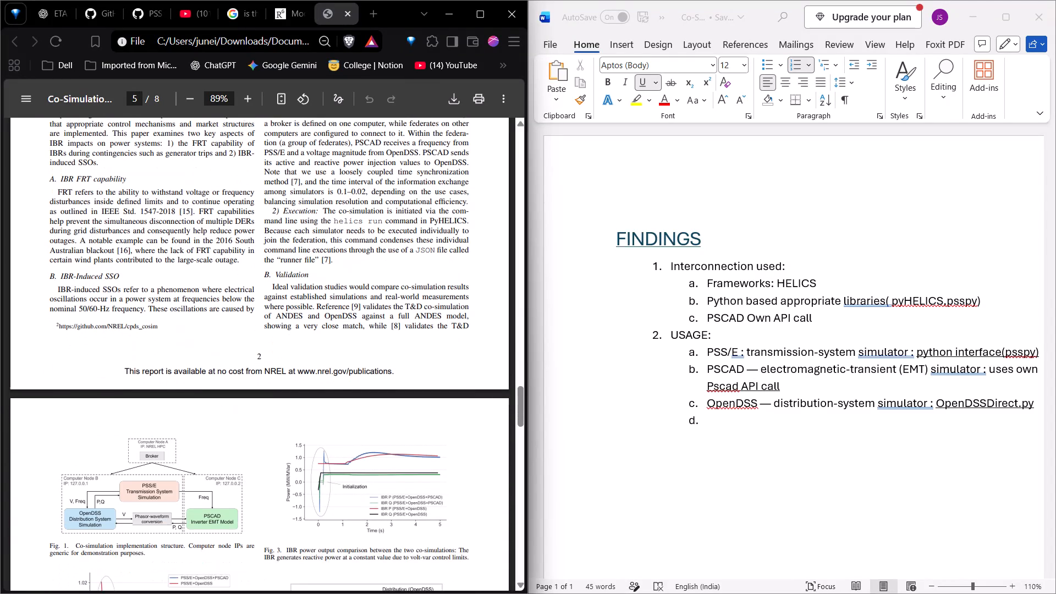
{"action": "scroll", "coordinate": [262, 305], "scroll_direction": "down", "scroll_amount": 1}
{"action": "scroll", "coordinate": [262, 305], "scroll_direction": "up", "scroll_amount": 2}
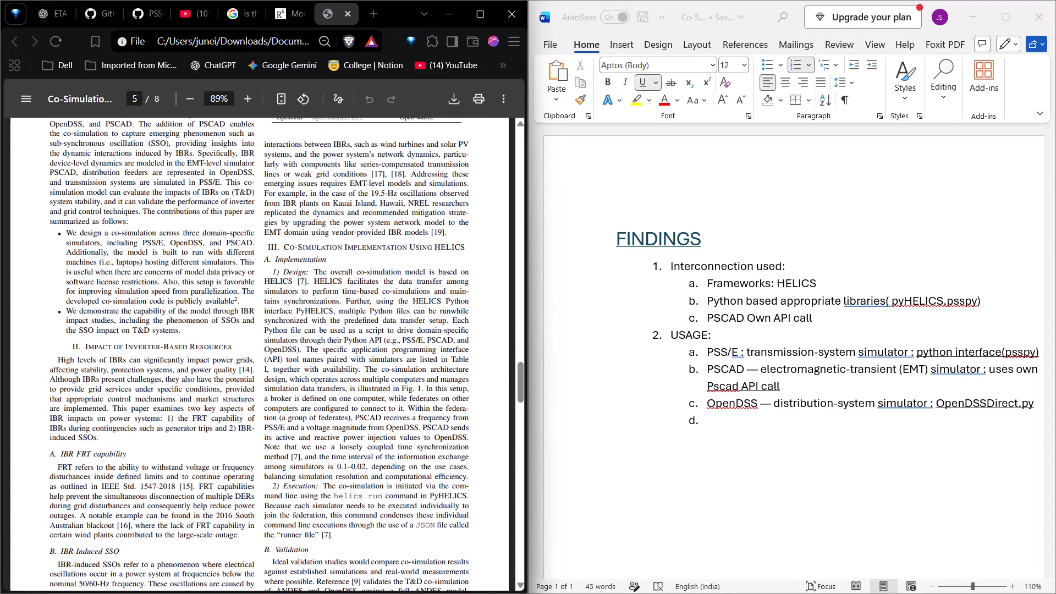
{"action": "scroll", "coordinate": [262, 305], "scroll_direction": "up", "scroll_amount": 1}
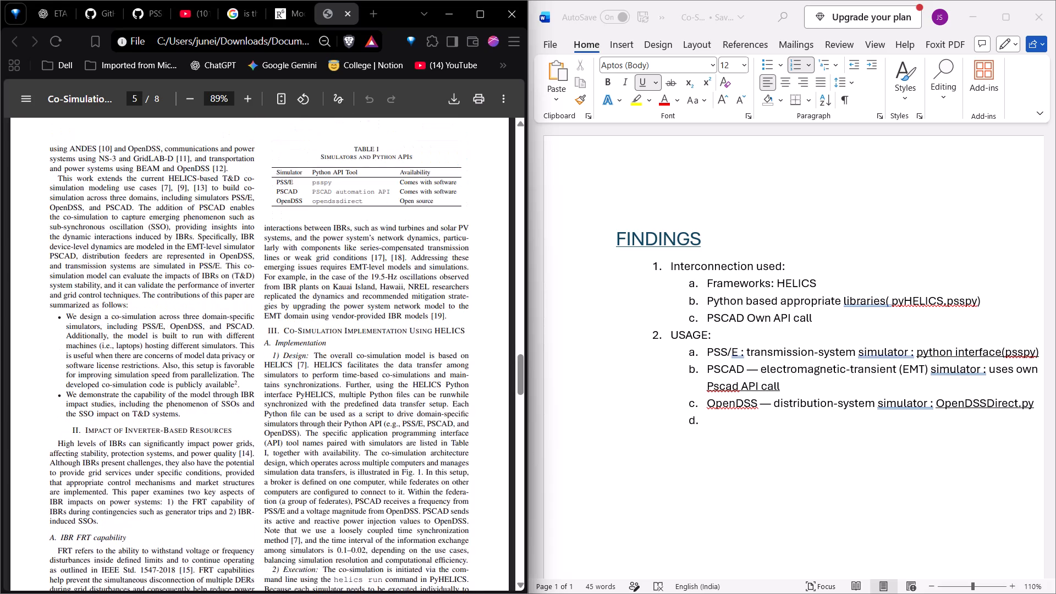
{"action": "scroll", "coordinate": [262, 305], "scroll_direction": "up", "scroll_amount": 1}
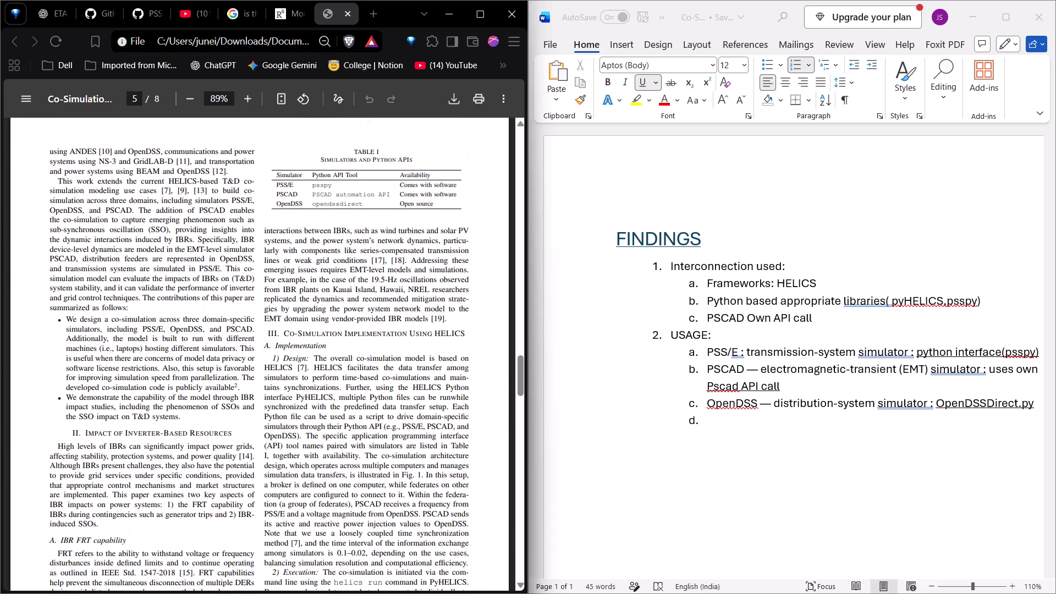
{"action": "scroll", "coordinate": [262, 305], "scroll_direction": "up", "scroll_amount": 1}
Replace the empty item d under USAGE in Word with a screenshot of the PDF's Table I, Simulators and Python APIs.
{"action": "left_click", "coordinate": [717, 418]}
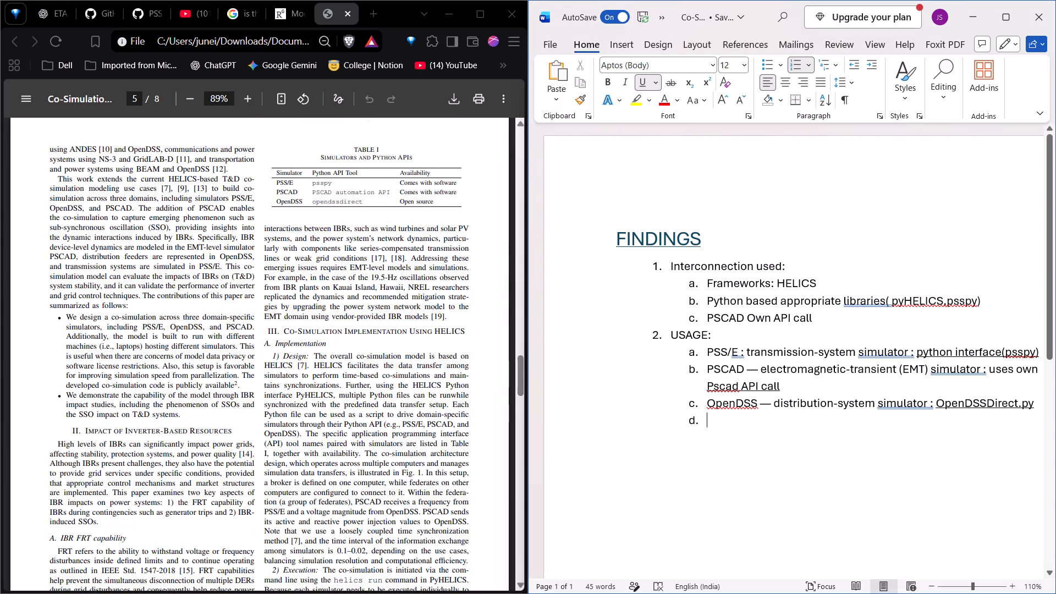
{"action": "key", "text": "BackSpace"}
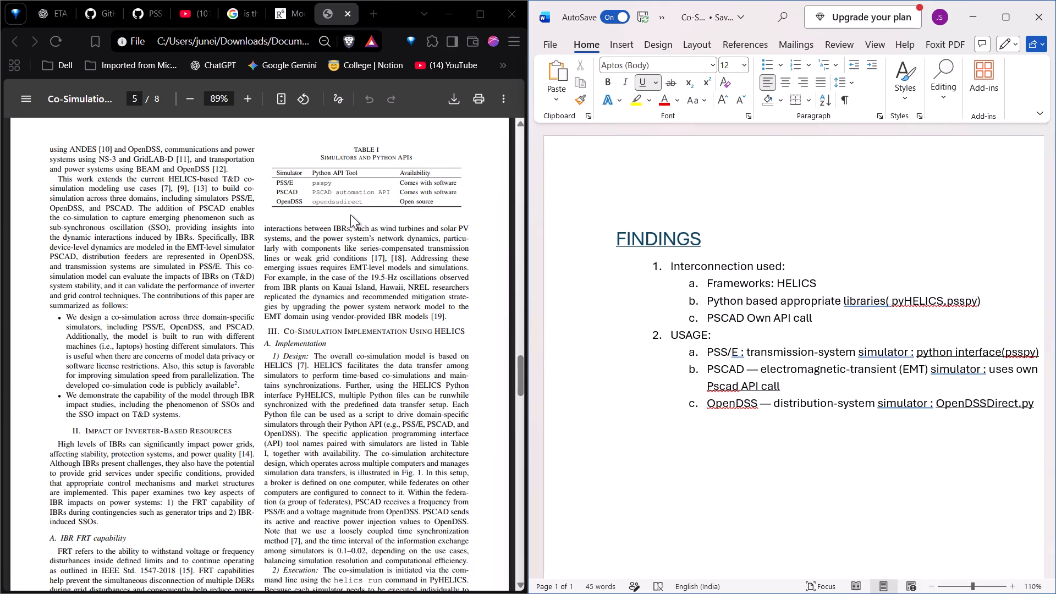
{"action": "key", "text": "Print"}
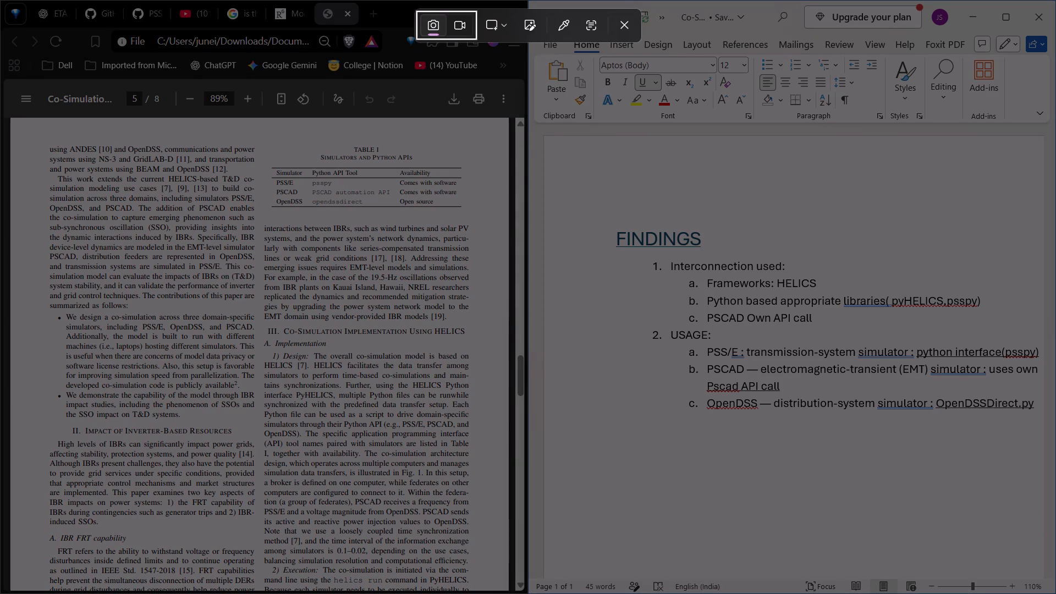
{"action": "left_click_drag", "start_coordinate": [265, 159], "coordinate": [477, 213]}
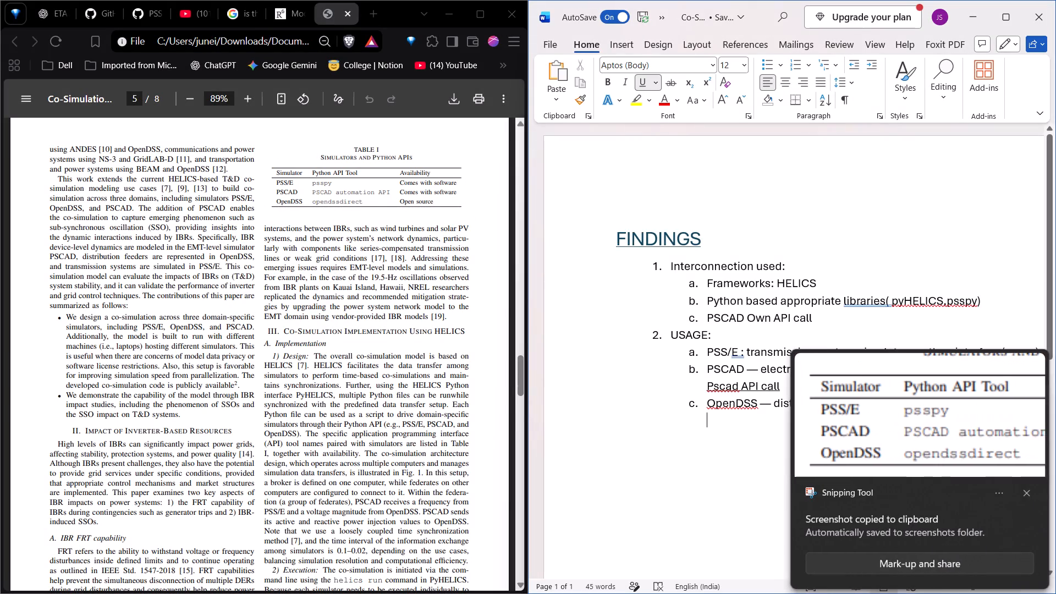
{"action": "key", "text": "Return"}
{"action": "key", "text": "Delete"}
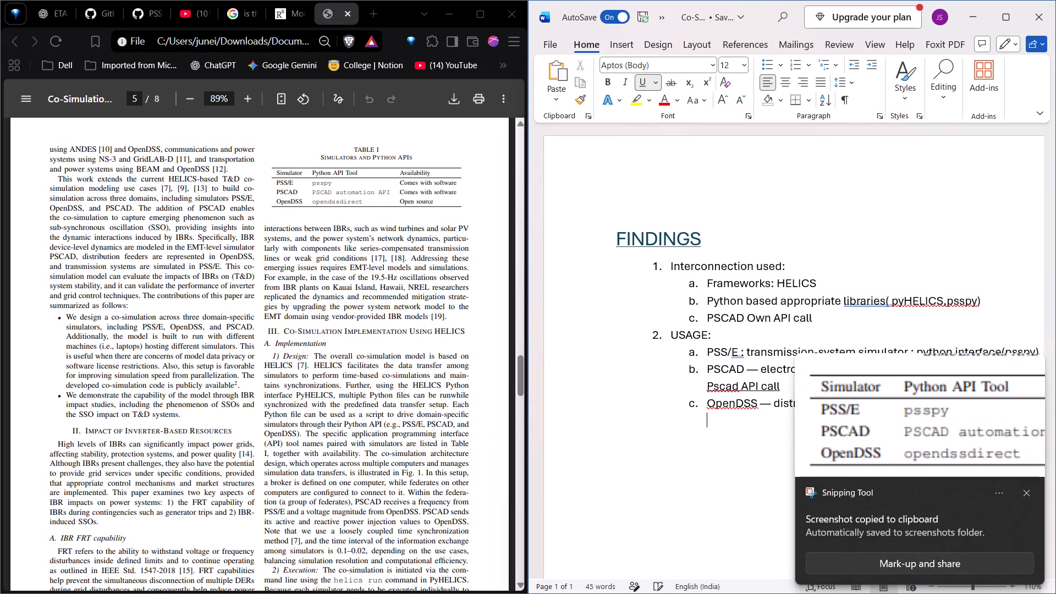
{"action": "key", "text": "BackSpace"}
{"action": "key", "text": "Return"}
{"action": "key", "text": "BackSpace"}
{"action": "key", "text": "ctrl+v"}
{"action": "scroll", "coordinate": [687, 365], "scroll_direction": "down", "scroll_amount": 1}
{"action": "scroll", "coordinate": [696, 314], "scroll_direction": "up", "scroll_amount": 1}
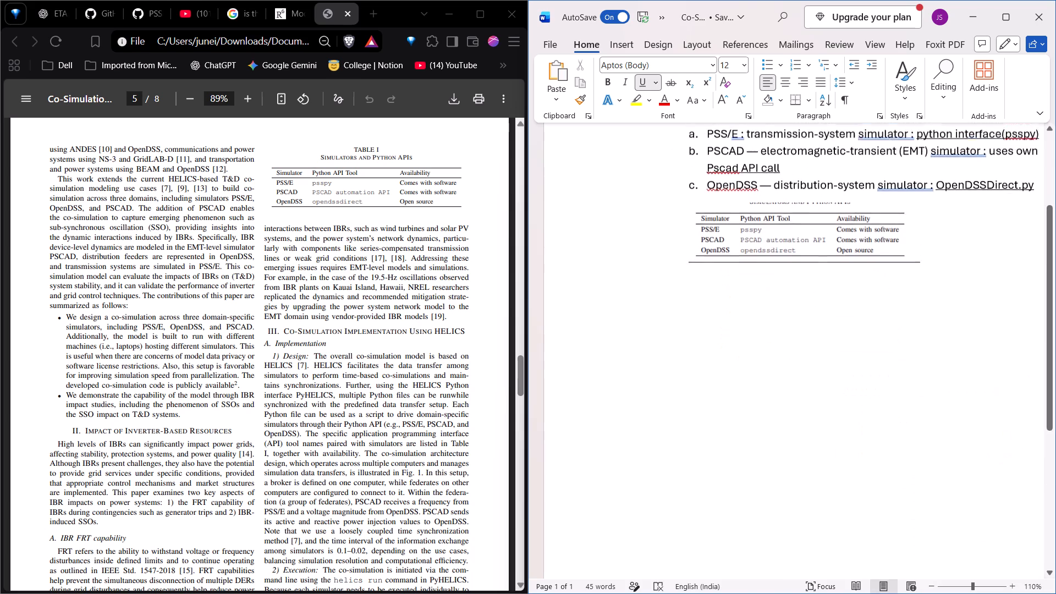
{"action": "scroll", "coordinate": [696, 314], "scroll_direction": "up", "scroll_amount": 1}
Examine the rest of PDF page 5, covering the HELICS co-simulation design, execution and validation text.
{"action": "scroll", "coordinate": [385, 359], "scroll_direction": "down", "scroll_amount": 1}
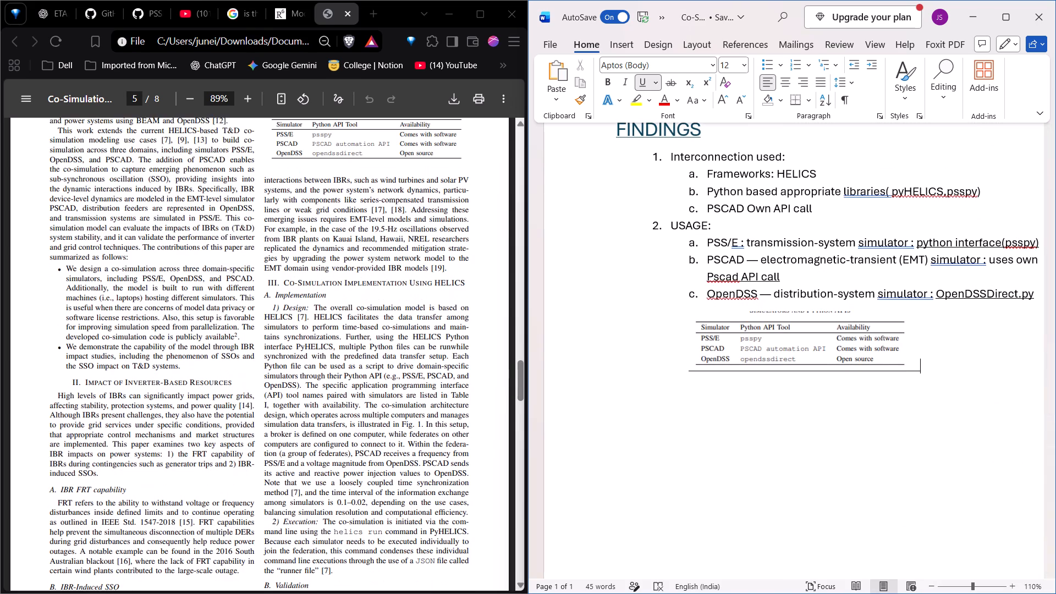
{"action": "scroll", "coordinate": [385, 359], "scroll_direction": "down", "scroll_amount": 1}
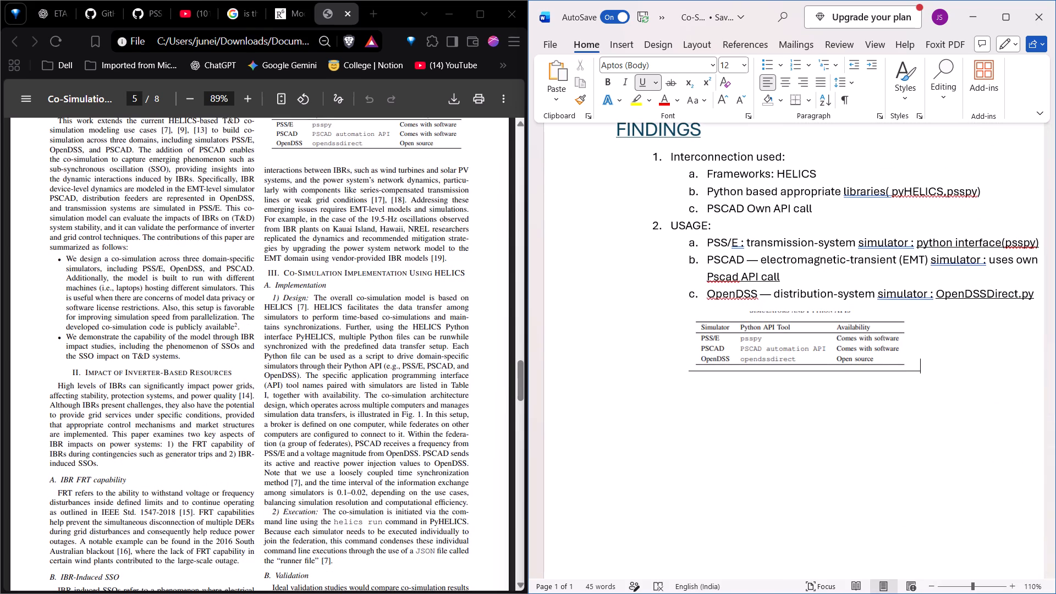
{"action": "scroll", "coordinate": [385, 359], "scroll_direction": "down", "scroll_amount": 1}
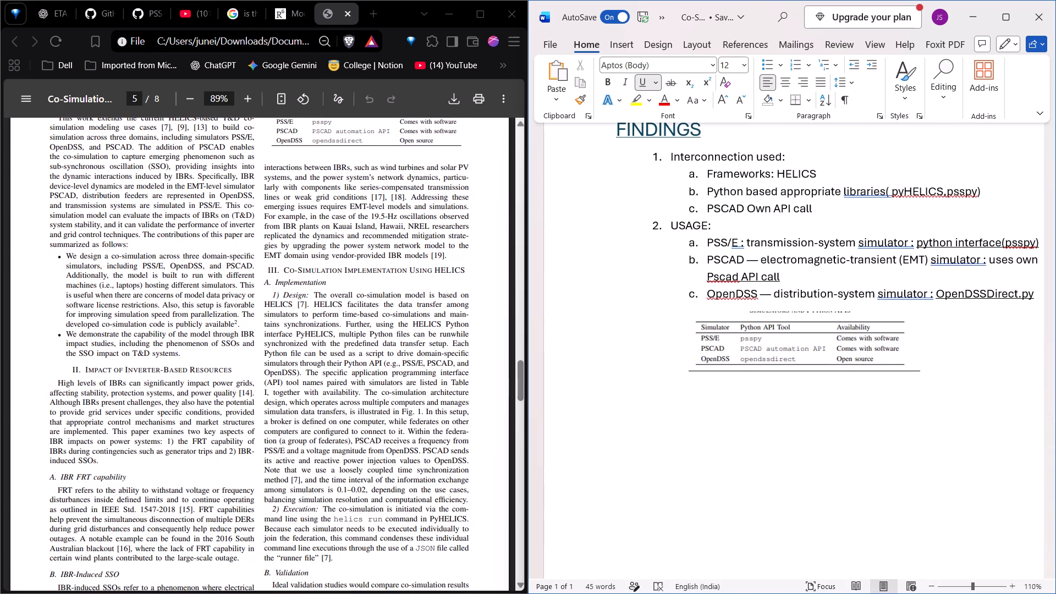
{"action": "scroll", "coordinate": [385, 359], "scroll_direction": "down", "scroll_amount": 1}
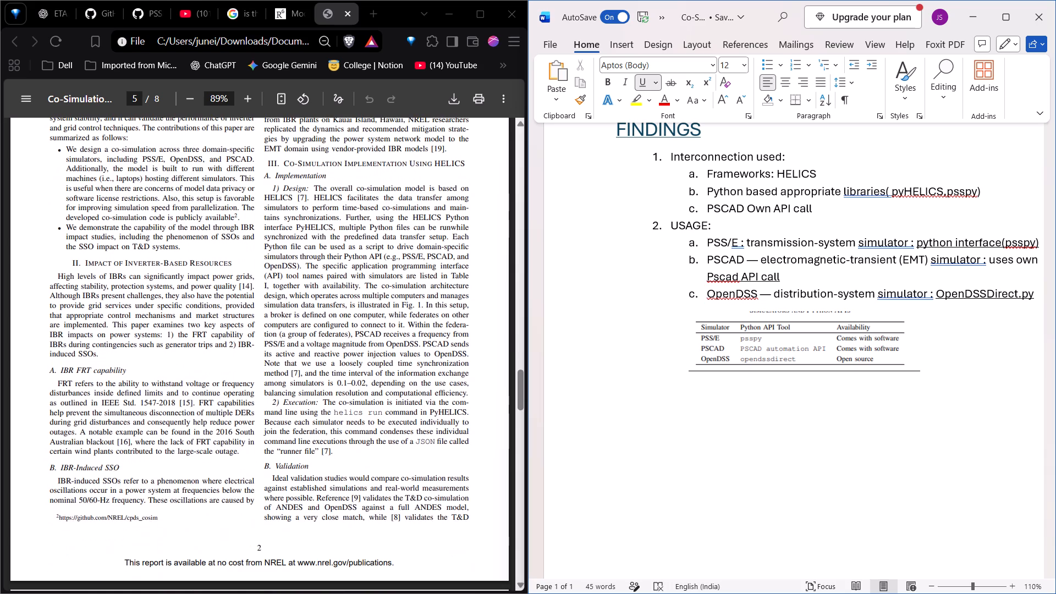
{"action": "scroll", "coordinate": [254, 335], "scroll_direction": "down", "scroll_amount": 1}
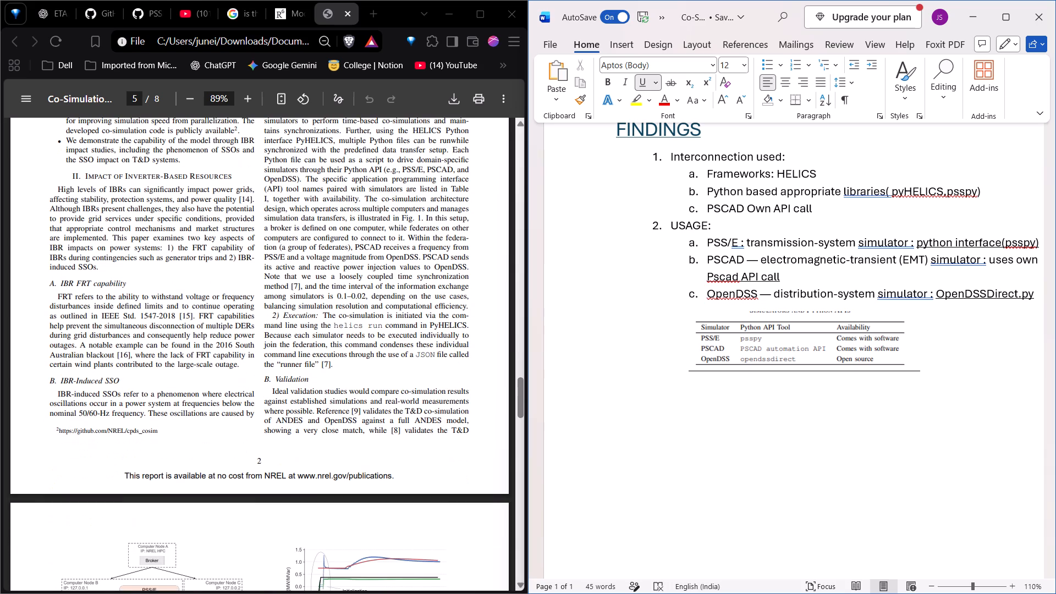
{"action": "scroll", "coordinate": [254, 335], "scroll_direction": "down", "scroll_amount": 2}
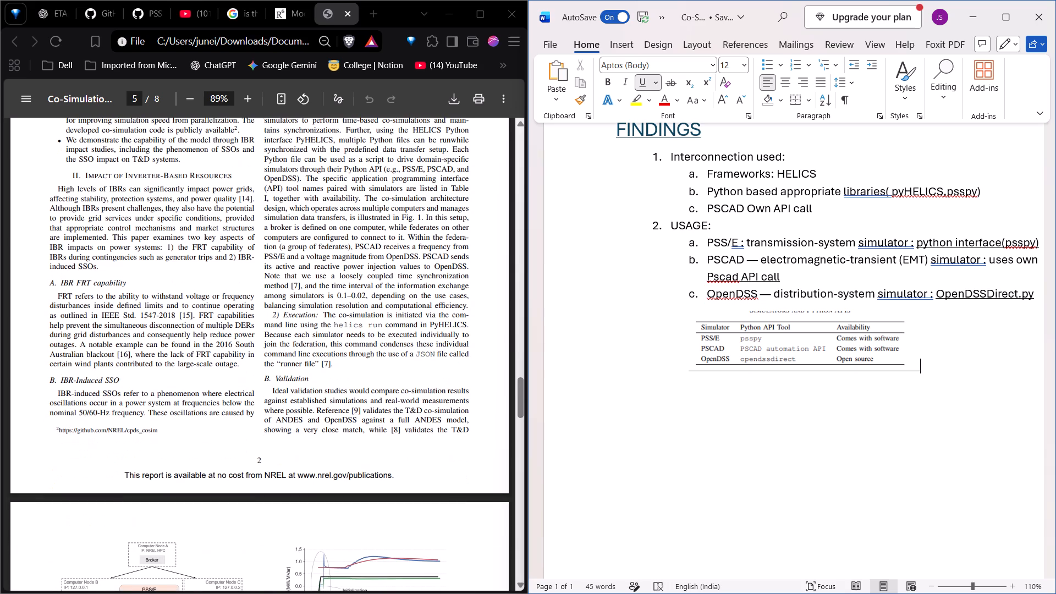
{"action": "scroll", "coordinate": [254, 335], "scroll_direction": "down", "scroll_amount": 3}
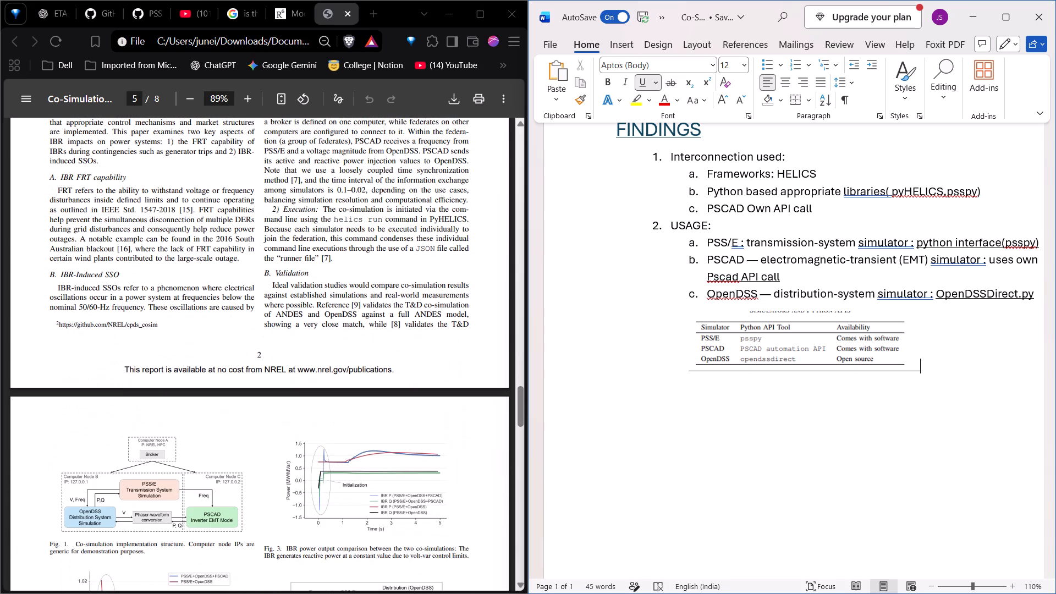
Examine Figures 1 to 5 on PDF page 6 and continue to the sub-synchronous oscillation and computational resources sections on page 7.
{"action": "scroll", "coordinate": [254, 335], "scroll_direction": "down", "scroll_amount": 3}
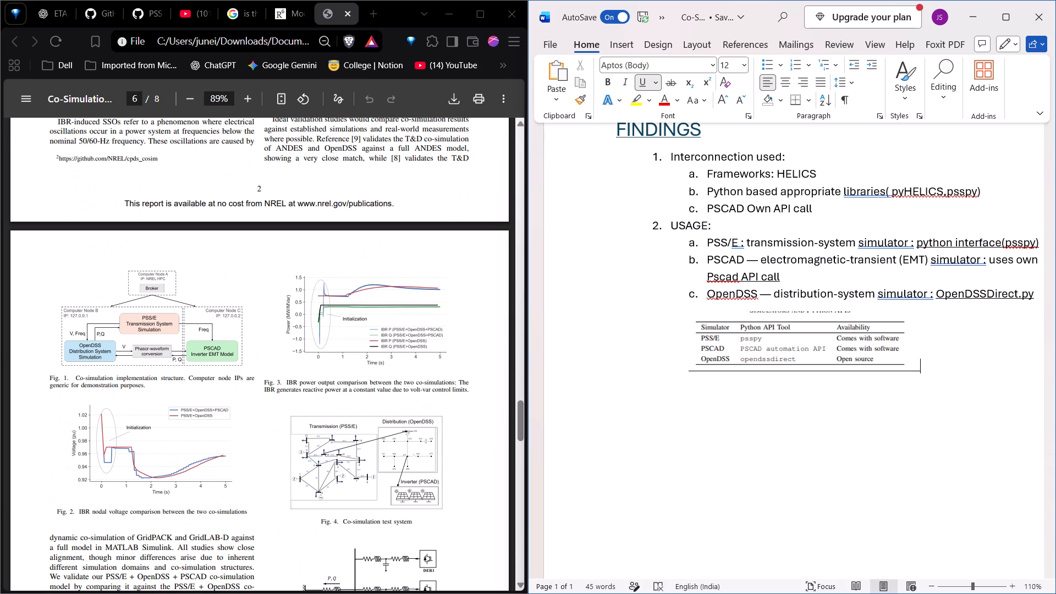
{"action": "scroll", "coordinate": [254, 335], "scroll_direction": "down", "scroll_amount": 1}
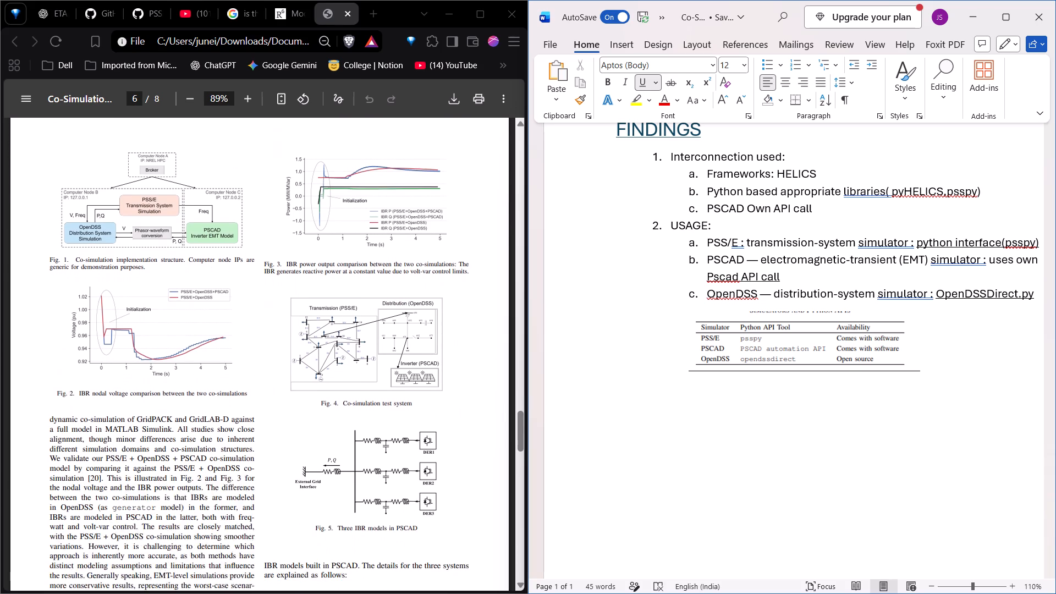
{"action": "scroll", "coordinate": [254, 335], "scroll_direction": "down", "scroll_amount": 3}
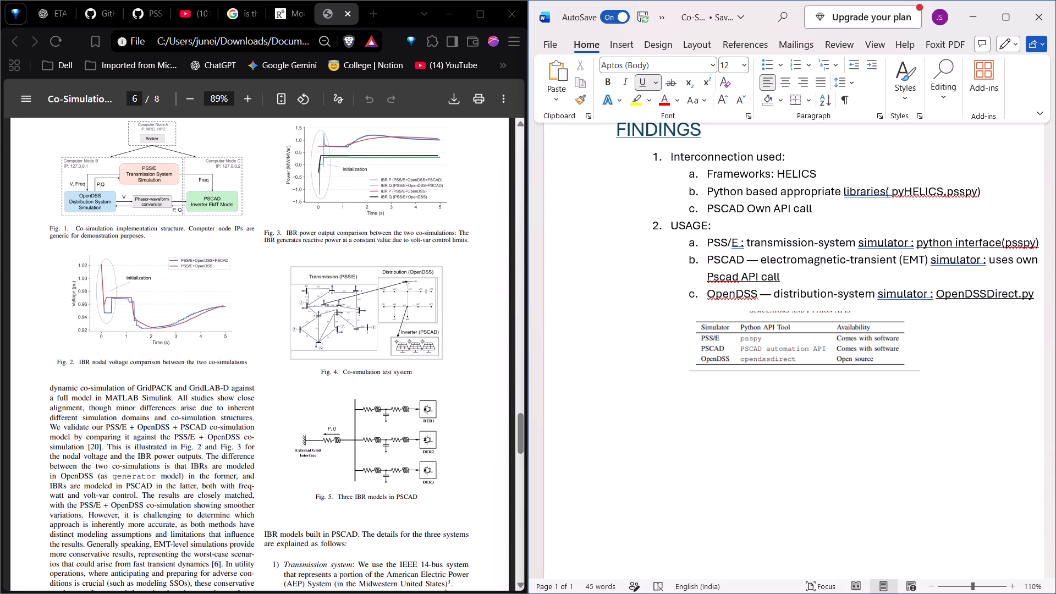
{"action": "scroll", "coordinate": [254, 335], "scroll_direction": "down", "scroll_amount": 10}
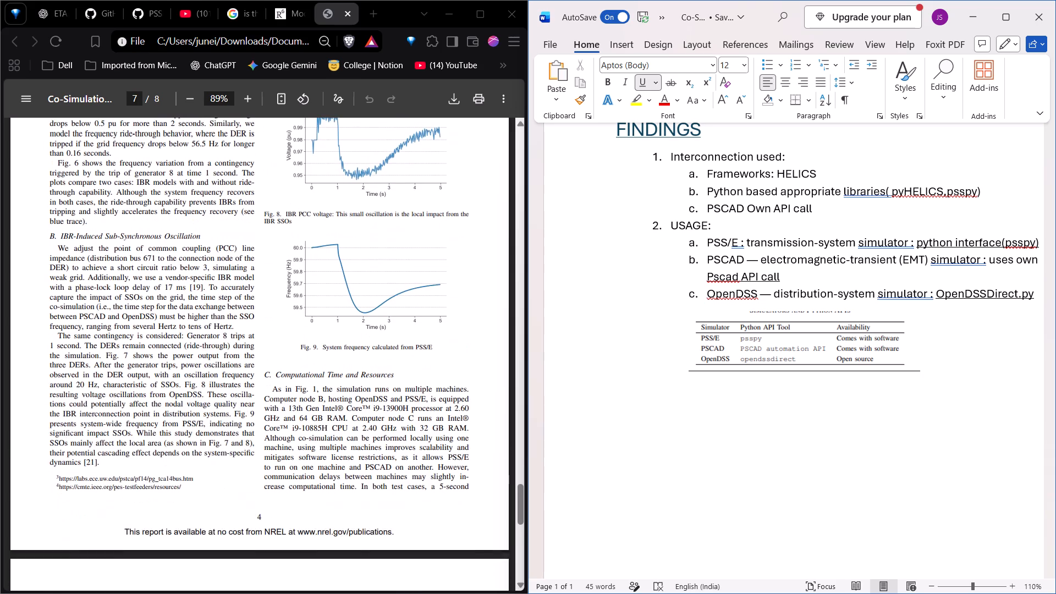
Start a new numbered item 3 below the Table I screenshot in the Word findings list.
{"action": "scroll", "coordinate": [254, 335], "scroll_direction": "down", "scroll_amount": 4}
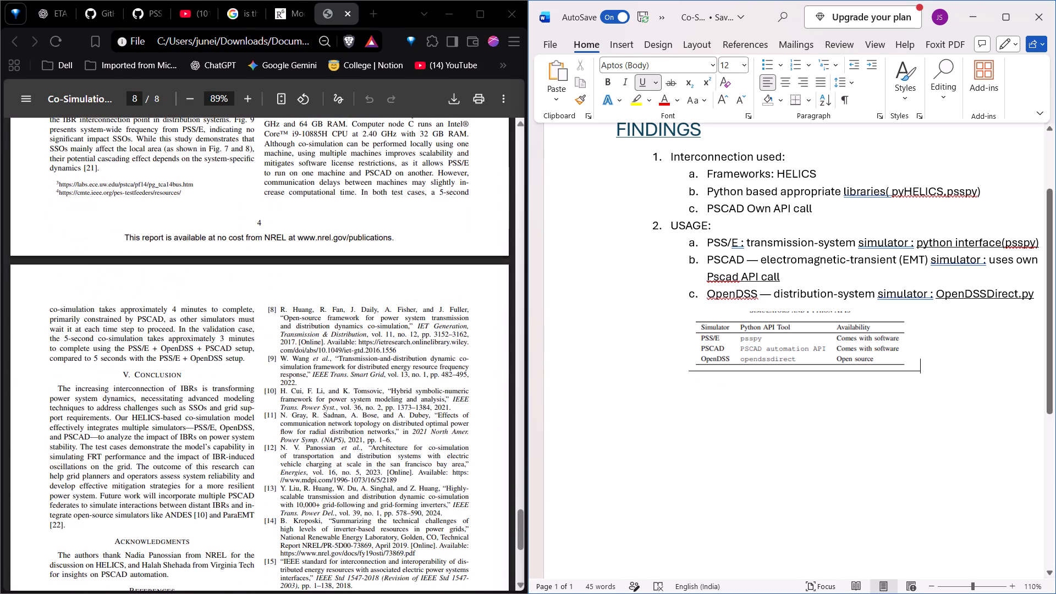
{"action": "key", "text": "Return"}
{"action": "key", "text": "BackSpace"}
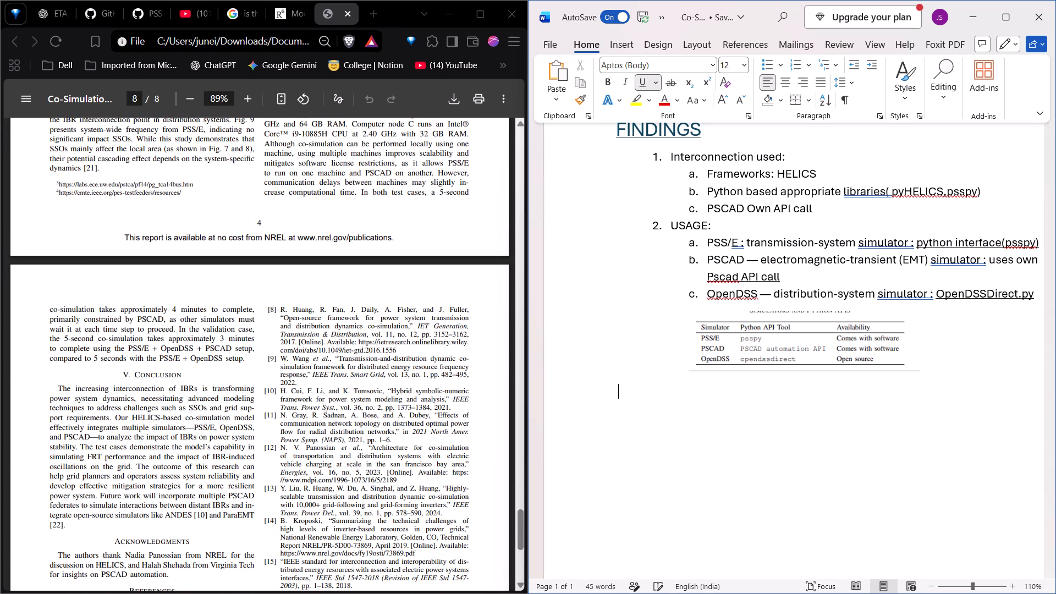
{"action": "key", "text": "Tab"}
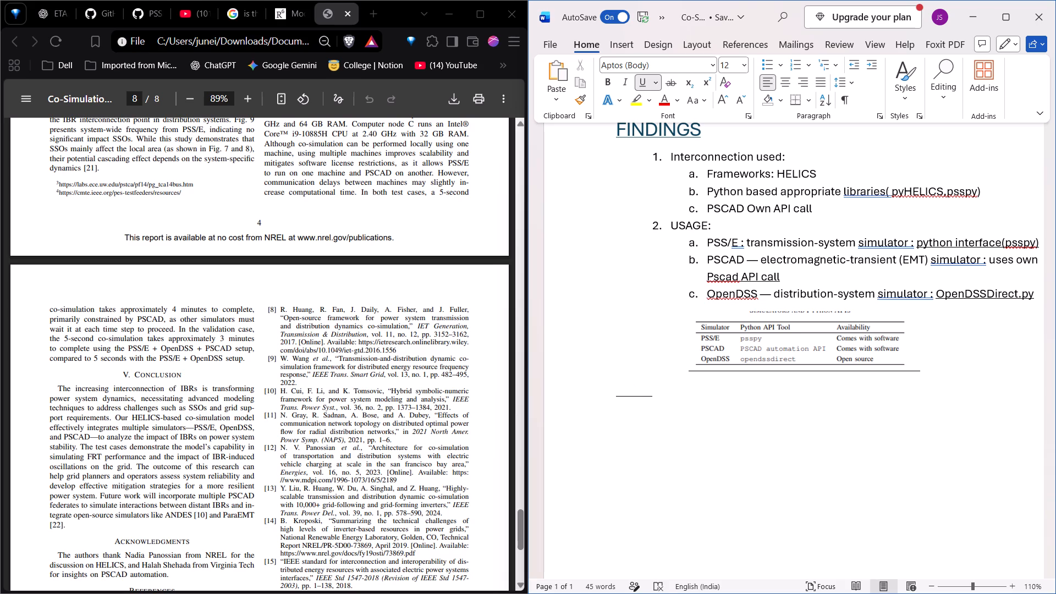
{"action": "type", "text": "3."}
{"action": "key", "text": "space"}
{"action": "type", "text": "IMple"}
{"action": "key", "text": "BackSpace"}
{"action": "key", "text": "BackSpace"}
{"action": "key", "text": "BackSpace"}
{"action": "key", "text": "BackSpace"}
{"action": "type", "text": "mplementa"}
{"action": "type", "text": "tipm"}
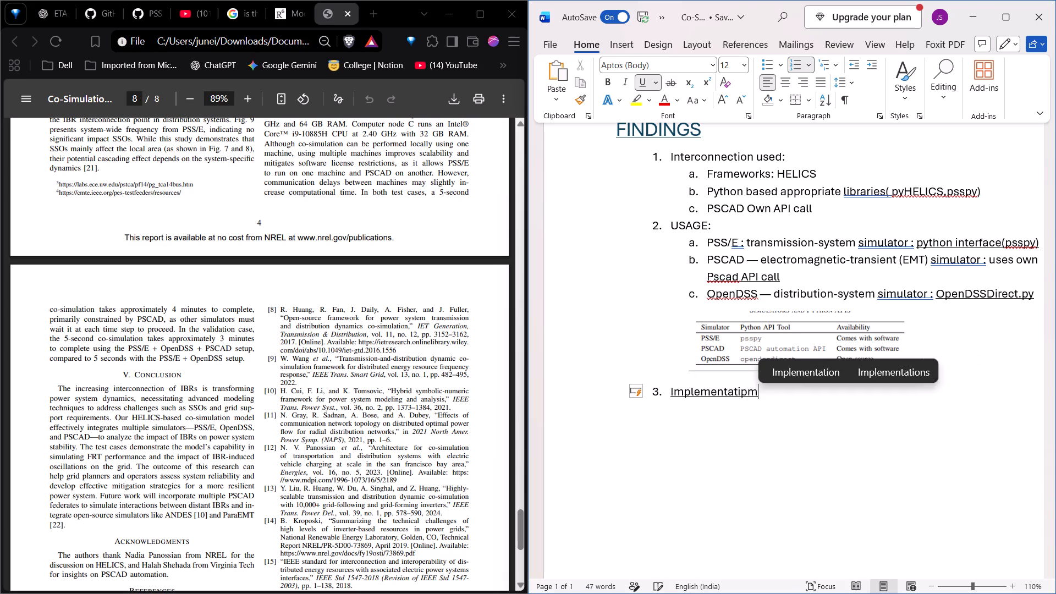
{"action": "key", "text": "BackSpace"}
{"action": "key", "text": "BackSpace"}
{"action": "type", "text": "on and Re"}
{"action": "key", "text": "ctrl+BackSpace"}
{"action": "key", "text": "ctrl+BackSpace"}
{"action": "key", "text": "ctrl+BackSpace"}
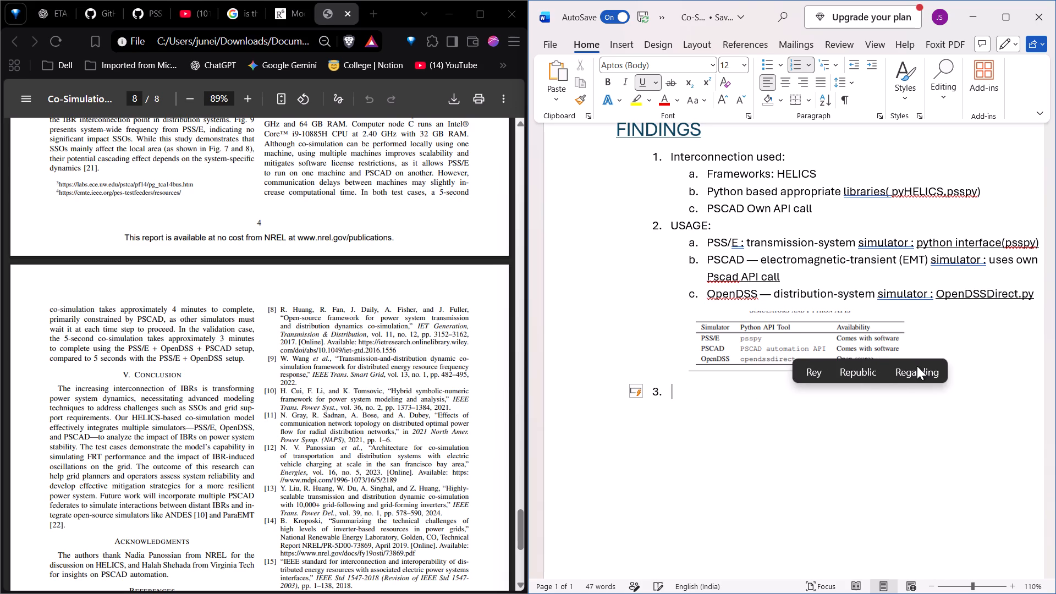
Enter "Implementation and referring from the paper" as item 3, without underlining.
{"action": "key", "text": "ctrl+u"}
{"action": "type", "text": "Implementation and referi"}
{"action": "key", "text": "BackSpace"}
{"action": "key", "text": "BackSpace"}
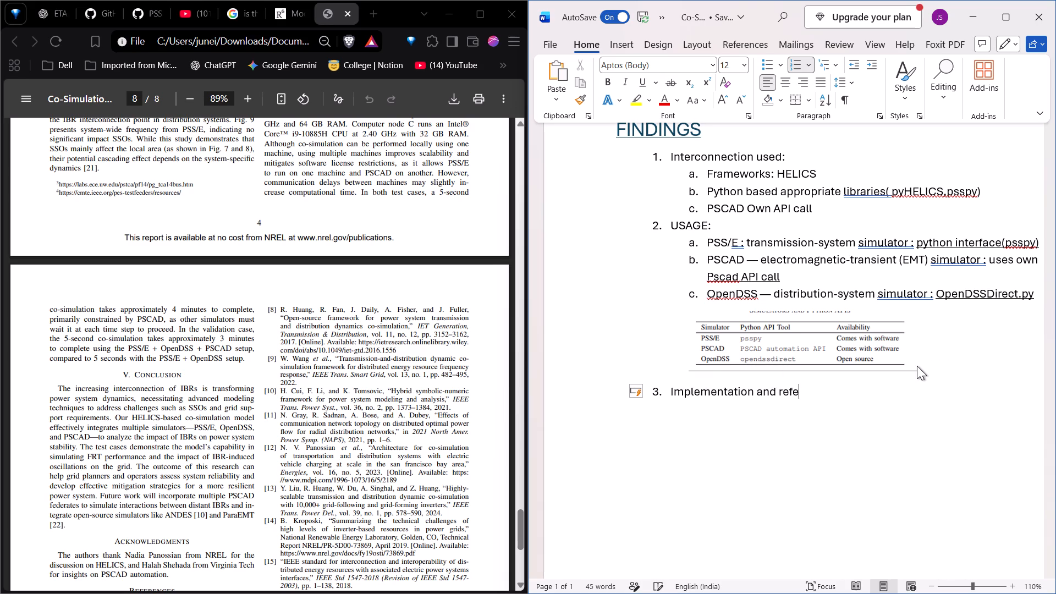
{"action": "type", "text": "rring from te"}
{"action": "key", "text": "space"}
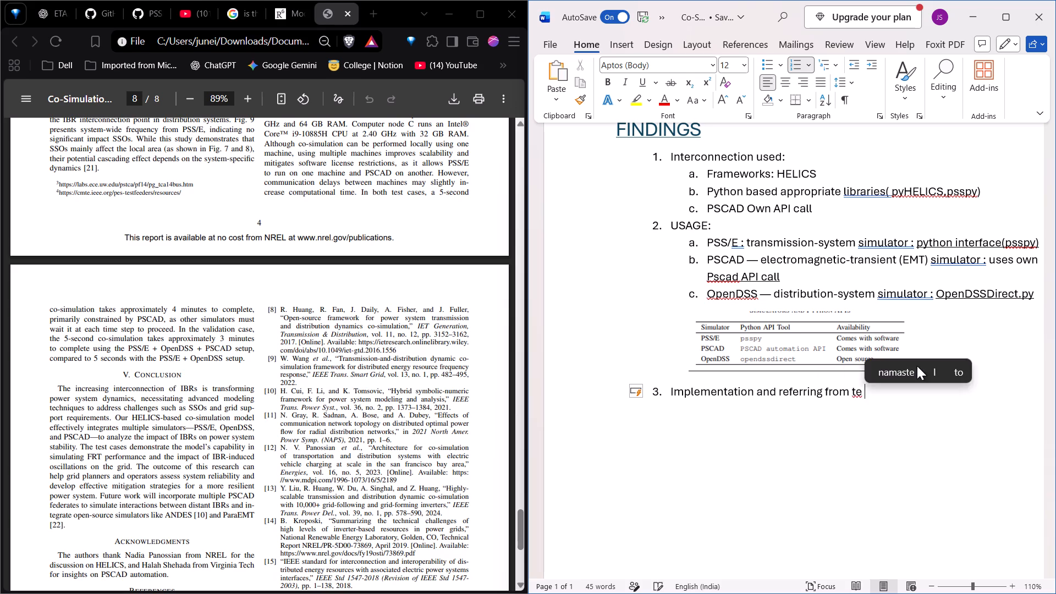
{"action": "key", "text": "BackSpace"}
{"action": "key", "text": "BackSpace"}
{"action": "type", "text": "h ep"}
{"action": "key", "text": "BackSpace"}
{"action": "key", "text": "BackSpace"}
{"action": "key", "text": "BackSpace"}
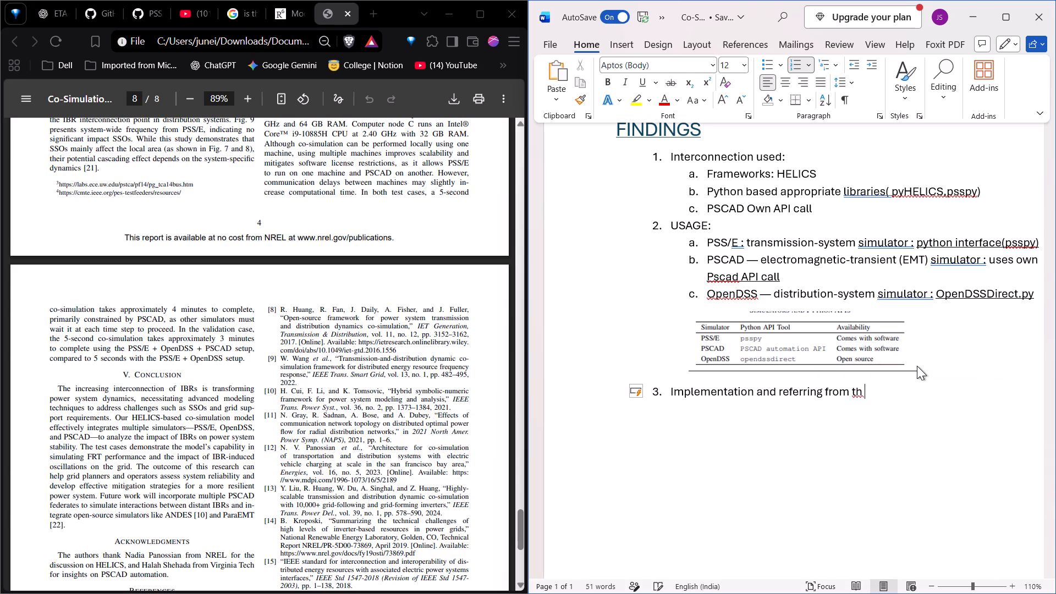
{"action": "type", "text": "e paper"}
Add sub-item a under item 3, beginning its text with "In".
{"action": "key", "text": "Return"}
{"action": "key", "text": "BackSpace"}
{"action": "key", "text": "Tab"}
{"action": "key", "text": "BackSpace"}
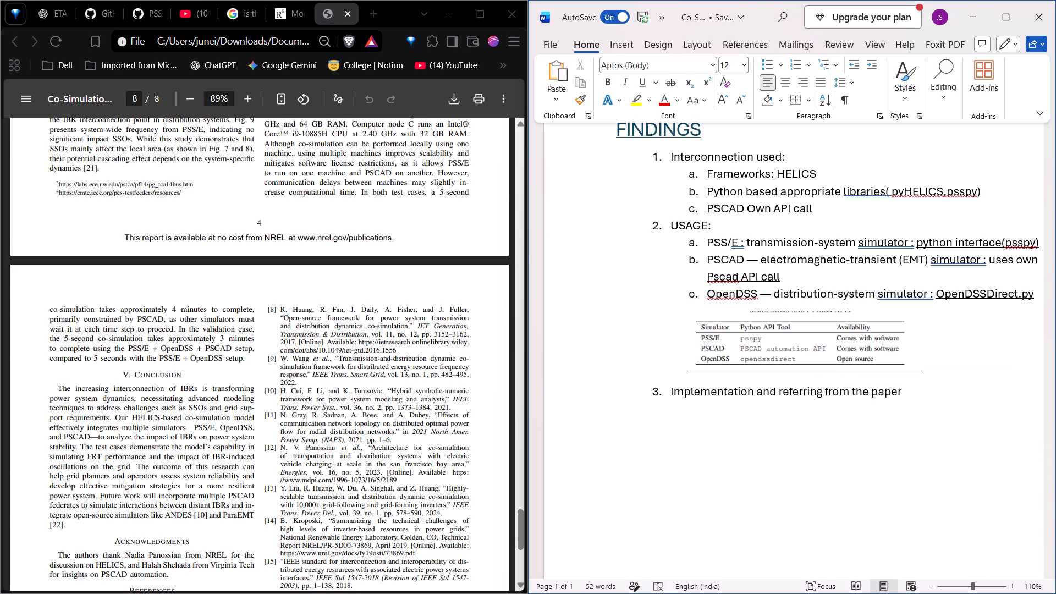
{"action": "key", "text": "Tab"}
{"action": "key", "text": "BackSpace"}
{"action": "key", "text": "BackSpace"}
{"action": "key", "text": "BackSpace"}
{"action": "key", "text": "BackSpace"}
{"action": "key", "text": "Return"}
{"action": "key", "text": "Tab"}
{"action": "type", "text": "in"}
{"action": "key", "text": "space"}
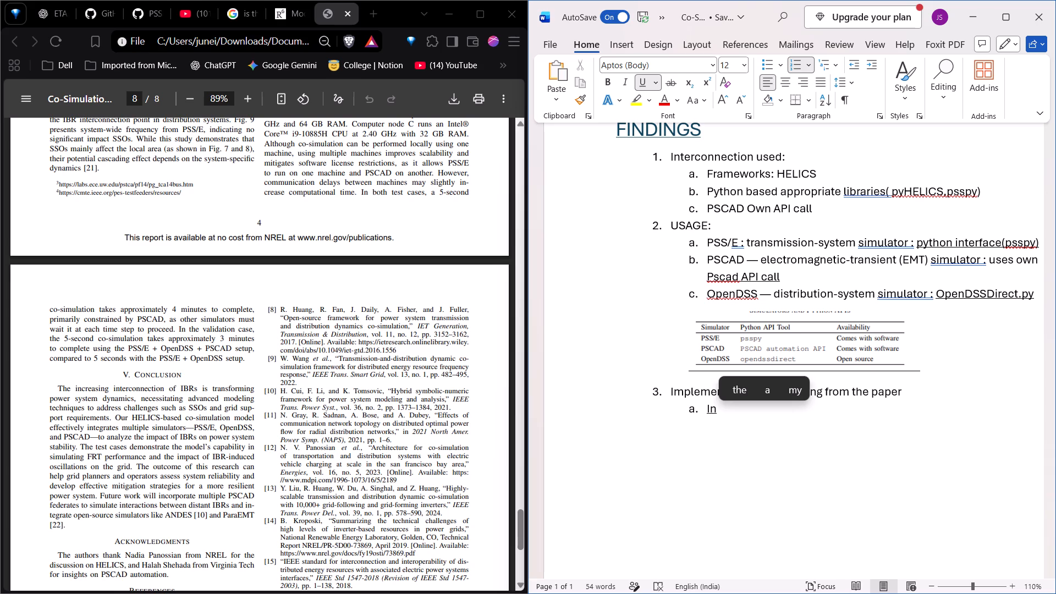
Review the sub-synchronous oscillation and computational time and resources sections on page 7 of the co-simulation PDF.
{"action": "scroll", "coordinate": [266, 369], "scroll_direction": "up", "scroll_amount": 3}
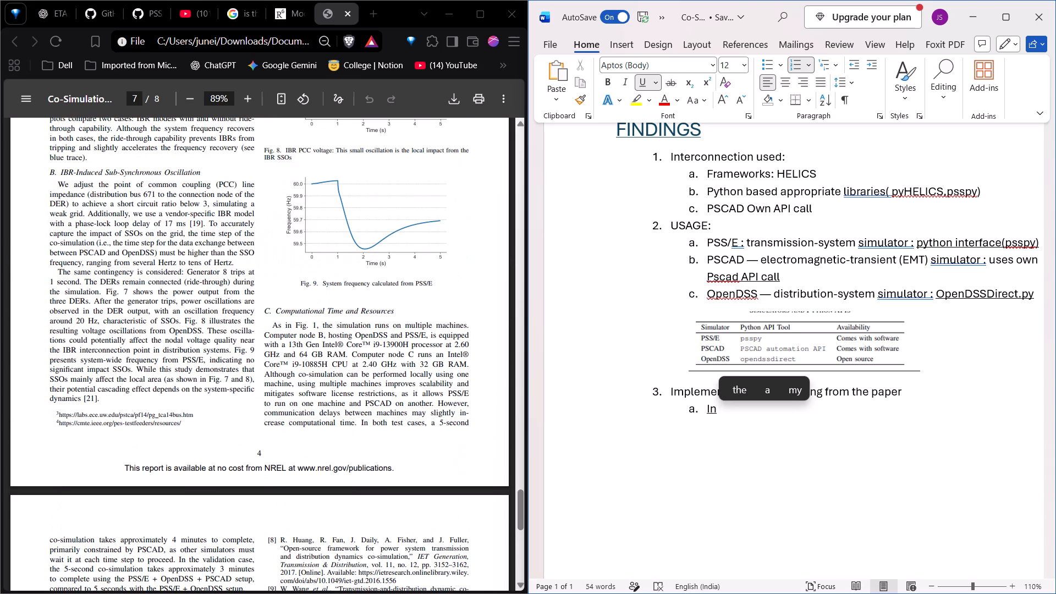
{"action": "scroll", "coordinate": [266, 369], "scroll_direction": "up", "scroll_amount": 3}
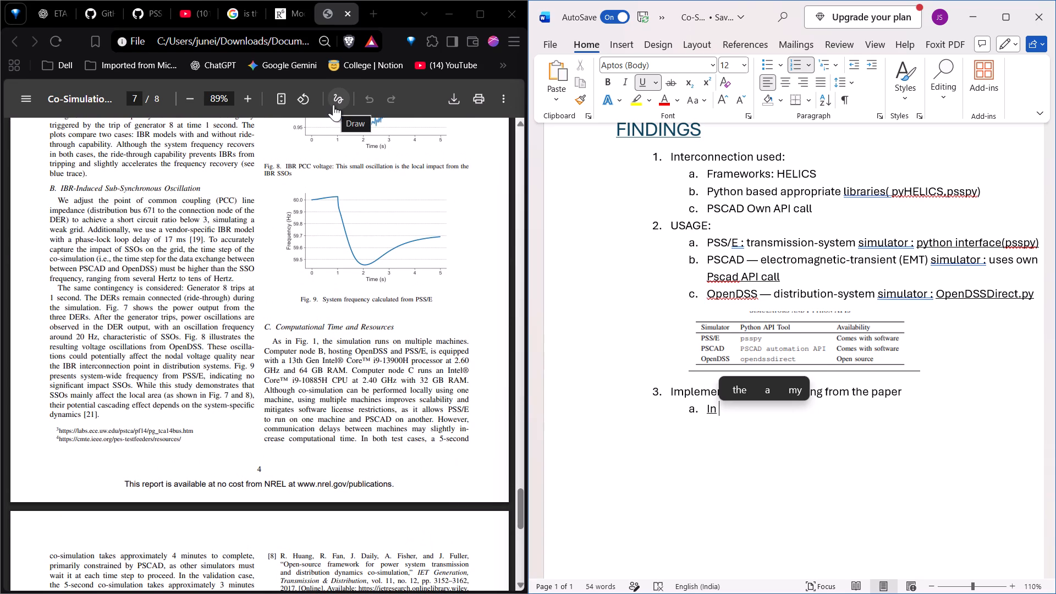
Search the computer for "course" and open the Power Engineering UG1-to-UG4 course curriculum and syllabus PDF.
{"action": "type", "text": "course"}
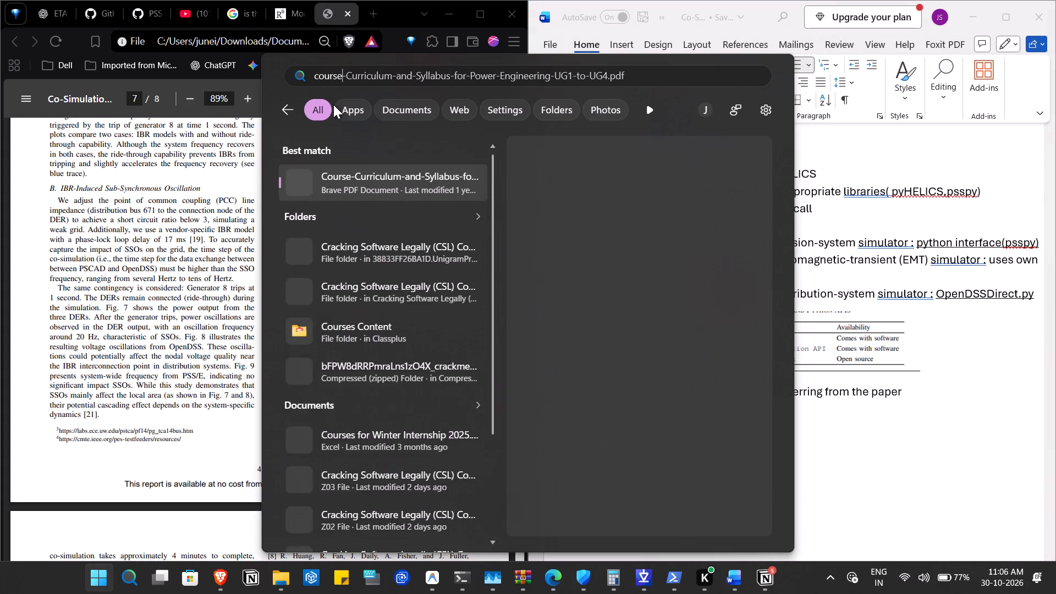
{"action": "key", "text": "Return"}
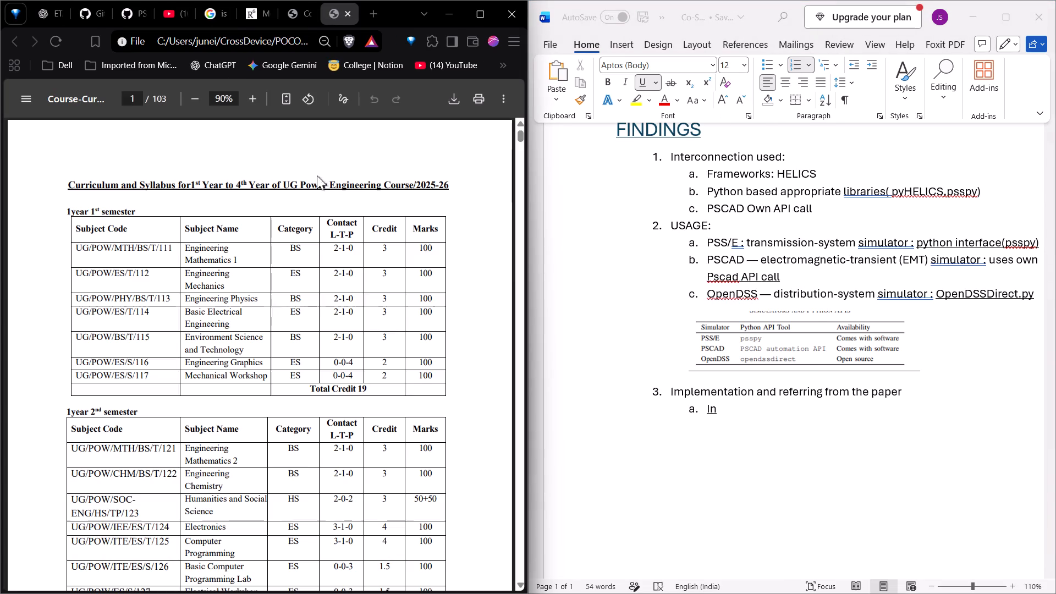
Examine the curriculum's semester subject tables through 2nd year 2nd semester, marking the Computational Lab entry.
{"action": "scroll", "coordinate": [295, 289], "scroll_direction": "down", "scroll_amount": 6}
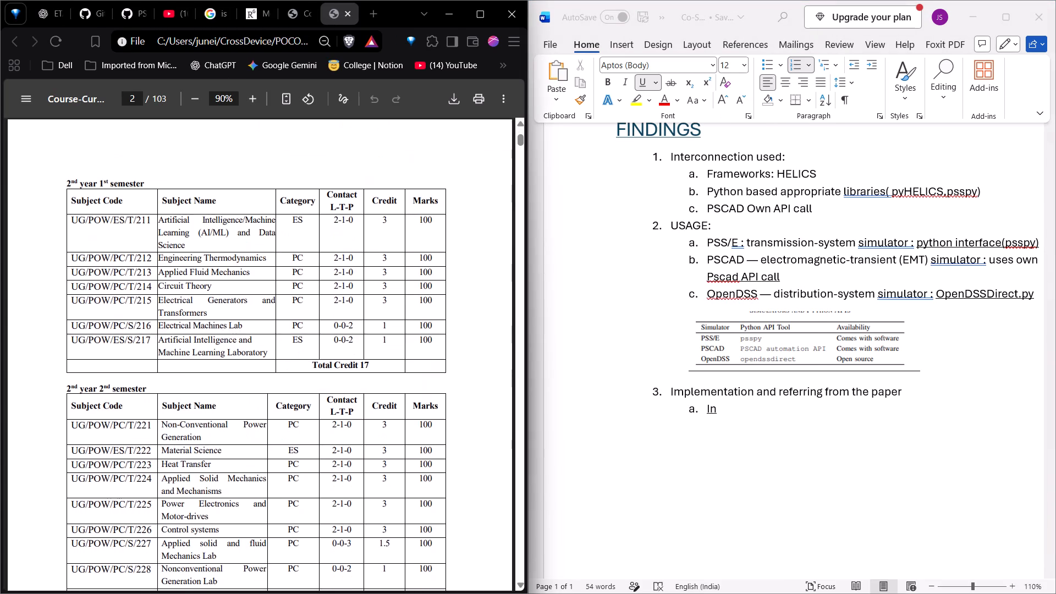
{"action": "scroll", "coordinate": [295, 289], "scroll_direction": "down", "scroll_amount": 3}
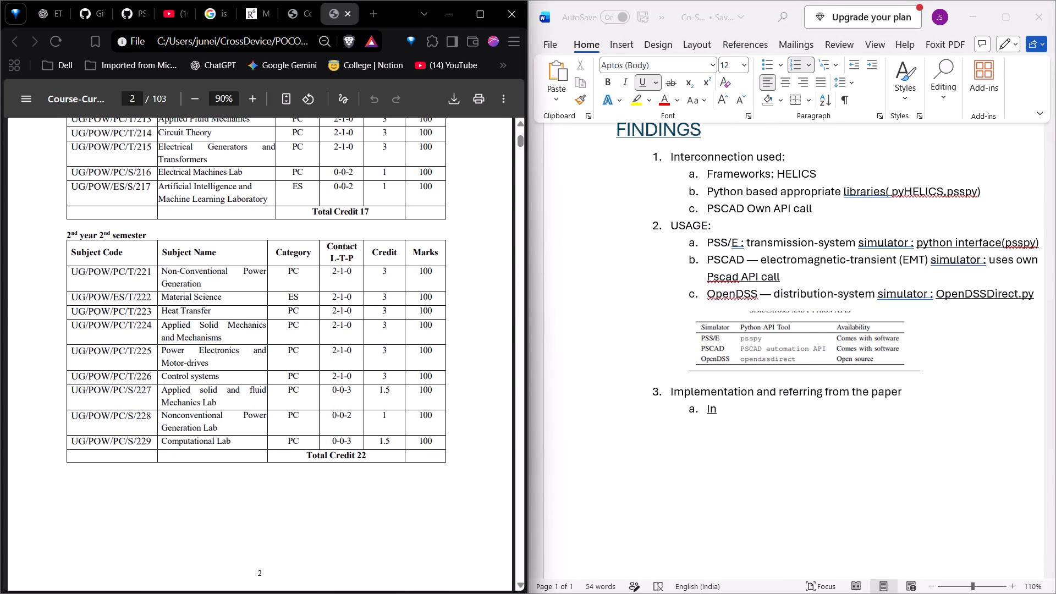
{"action": "scroll", "coordinate": [295, 289], "scroll_direction": "down", "scroll_amount": 1}
{"action": "left_click_drag", "start_coordinate": [228, 444], "coordinate": [145, 444]}
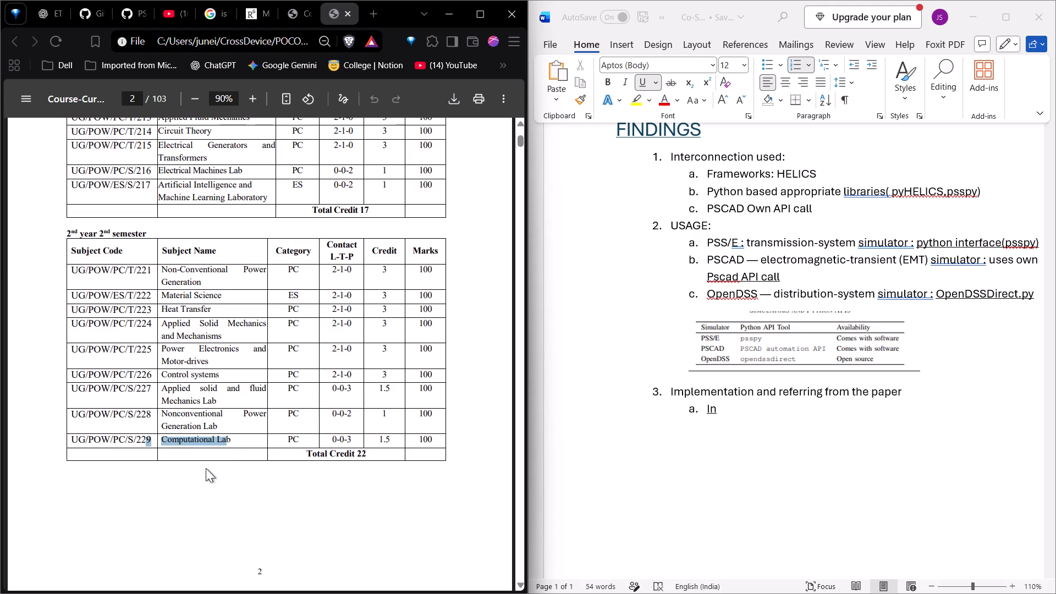
Examine the detailed course syllabi on curriculum pages 13 to 33, covering first-year and 2nd year 1st semester subjects.
{"action": "scroll", "coordinate": [220, 474], "scroll_direction": "down", "scroll_amount": 17}
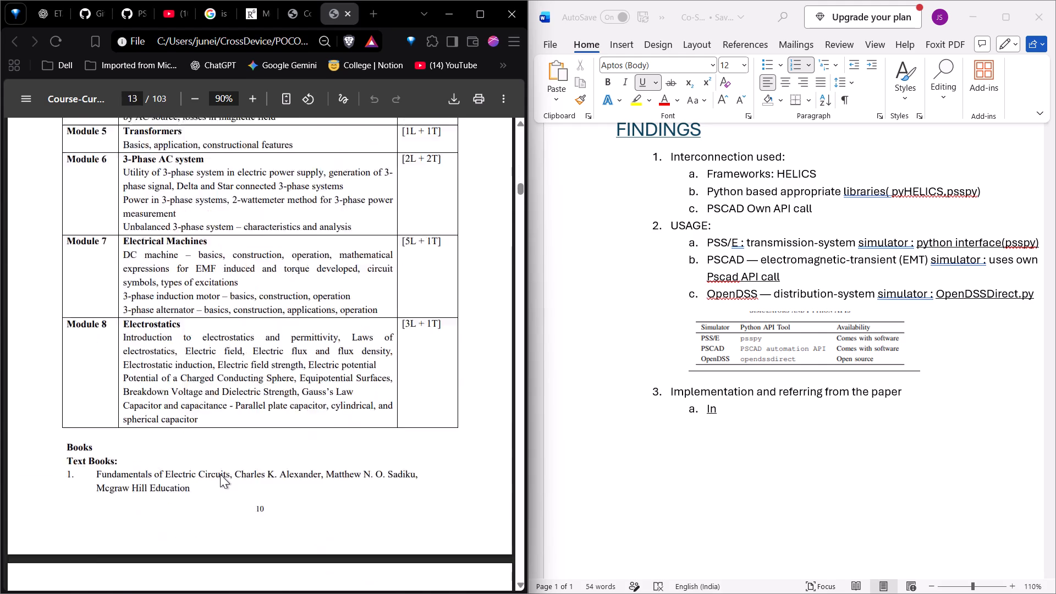
{"action": "scroll", "coordinate": [220, 474], "scroll_direction": "down", "scroll_amount": 20}
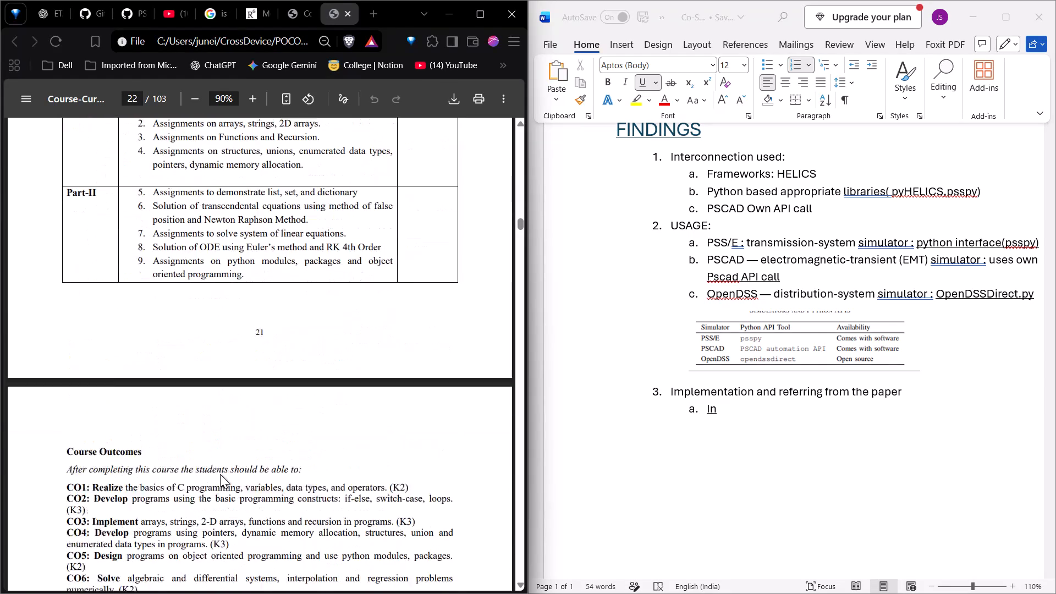
{"action": "scroll", "coordinate": [220, 474], "scroll_direction": "down", "scroll_amount": 19}
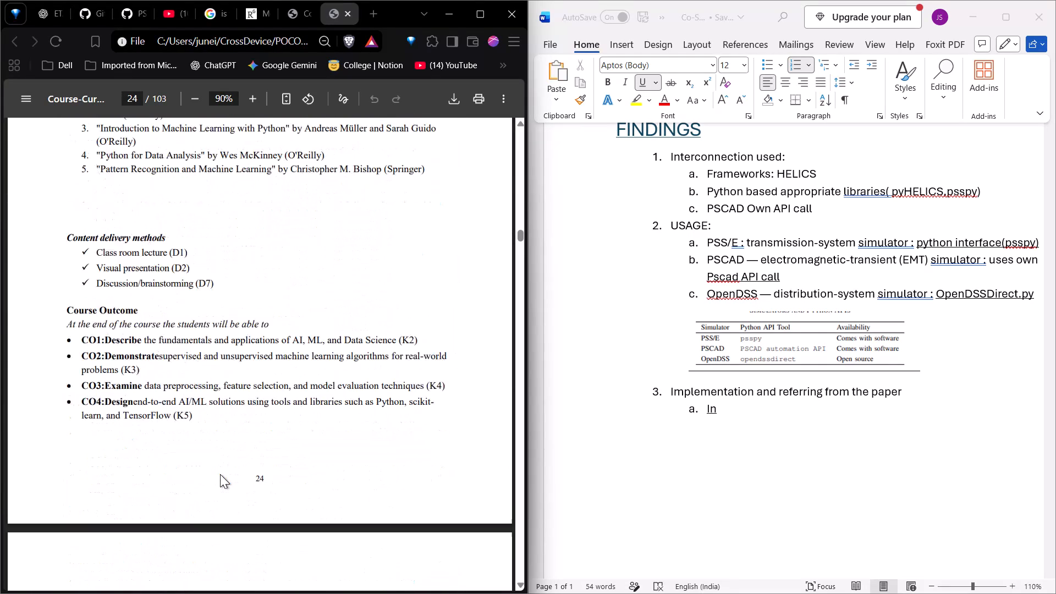
{"action": "scroll", "coordinate": [220, 474], "scroll_direction": "down", "scroll_amount": 2}
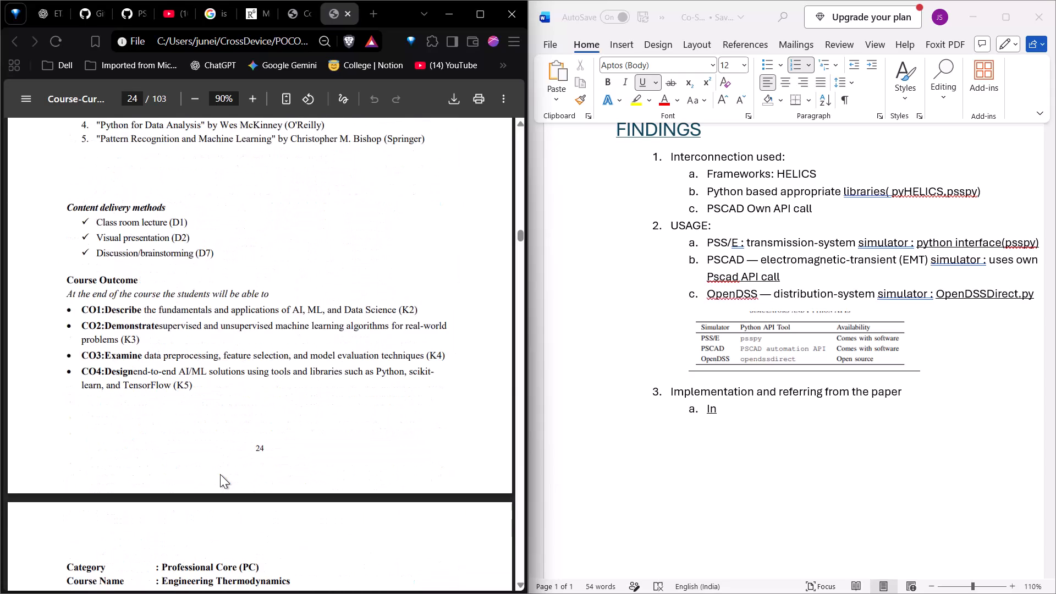
{"action": "scroll", "coordinate": [220, 474], "scroll_direction": "down", "scroll_amount": 4}
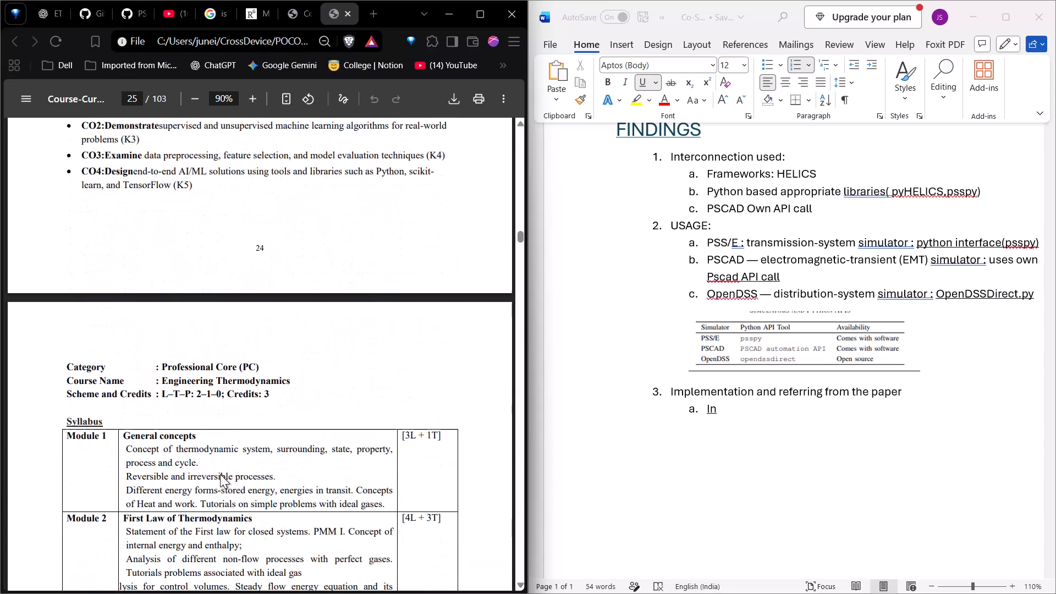
{"action": "scroll", "coordinate": [220, 474], "scroll_direction": "down", "scroll_amount": 1}
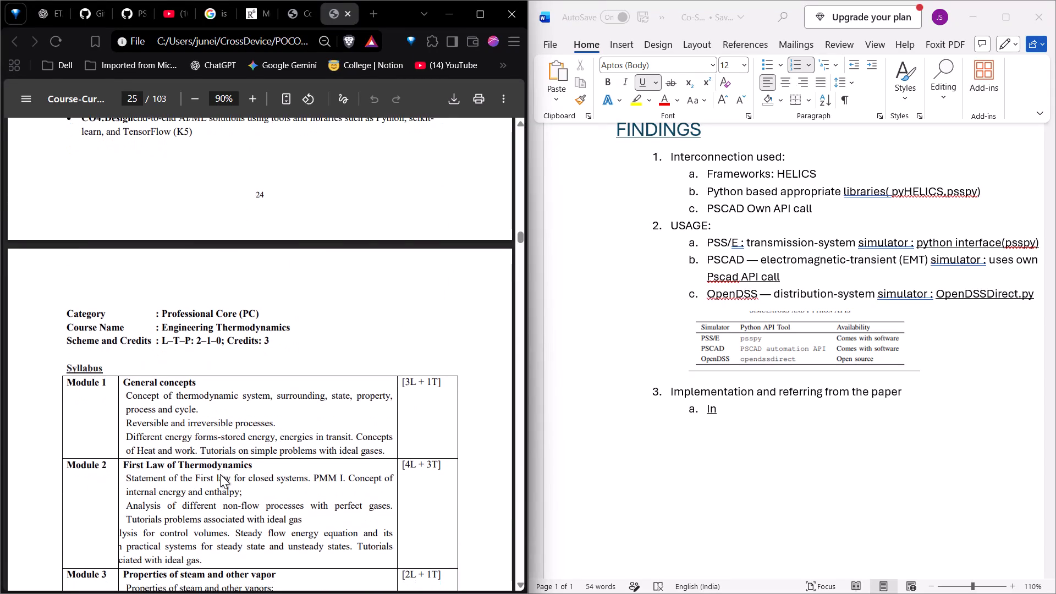
{"action": "scroll", "coordinate": [220, 474], "scroll_direction": "down", "scroll_amount": 4}
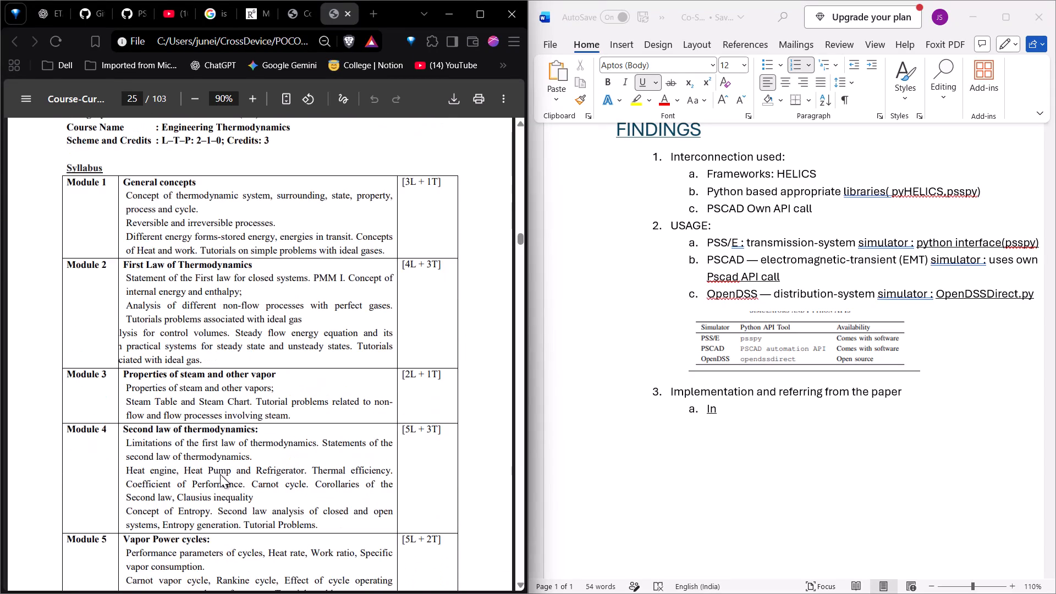
{"action": "scroll", "coordinate": [220, 474], "scroll_direction": "down", "scroll_amount": 9}
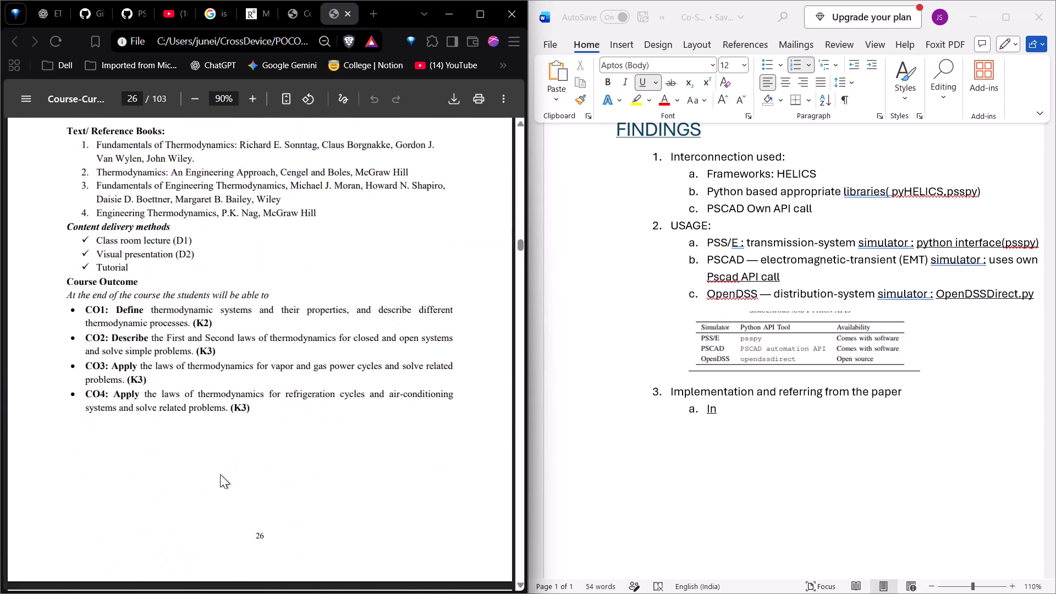
{"action": "scroll", "coordinate": [220, 474], "scroll_direction": "down", "scroll_amount": 12}
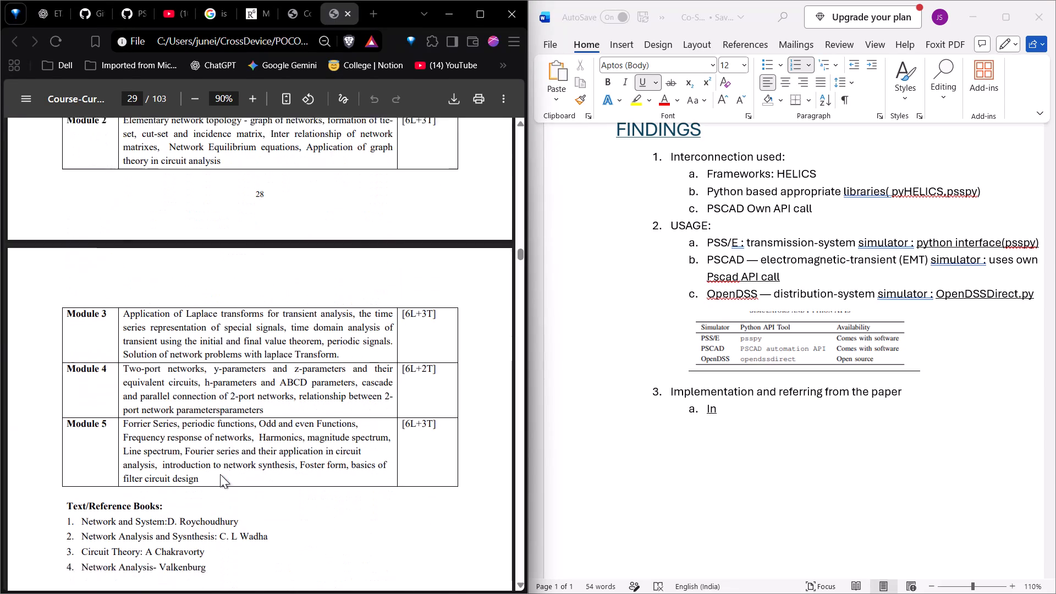
{"action": "scroll", "coordinate": [220, 474], "scroll_direction": "down", "scroll_amount": 12}
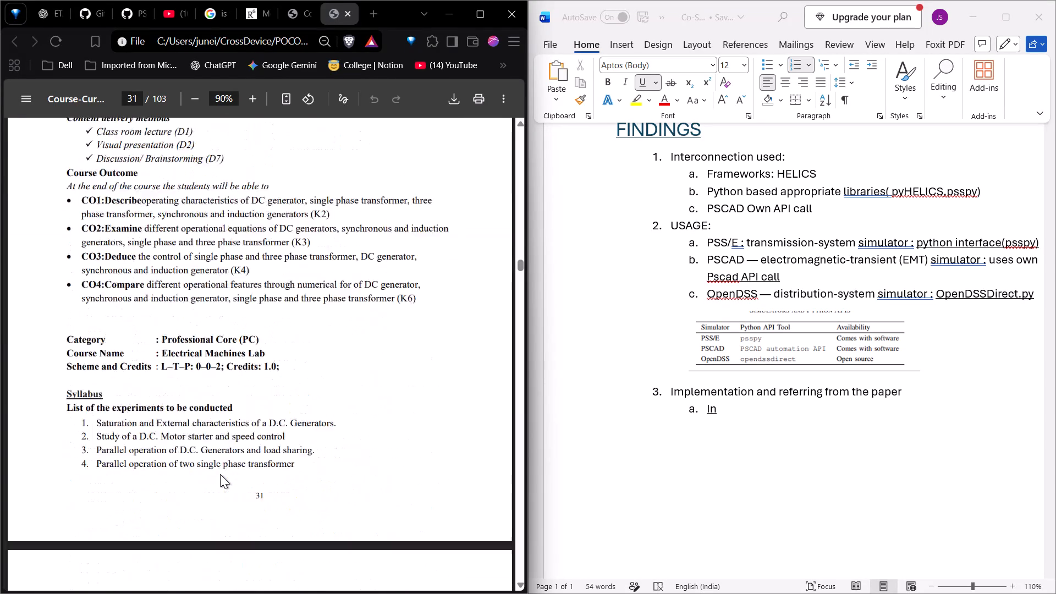
{"action": "scroll", "coordinate": [220, 474], "scroll_direction": "down", "scroll_amount": 10}
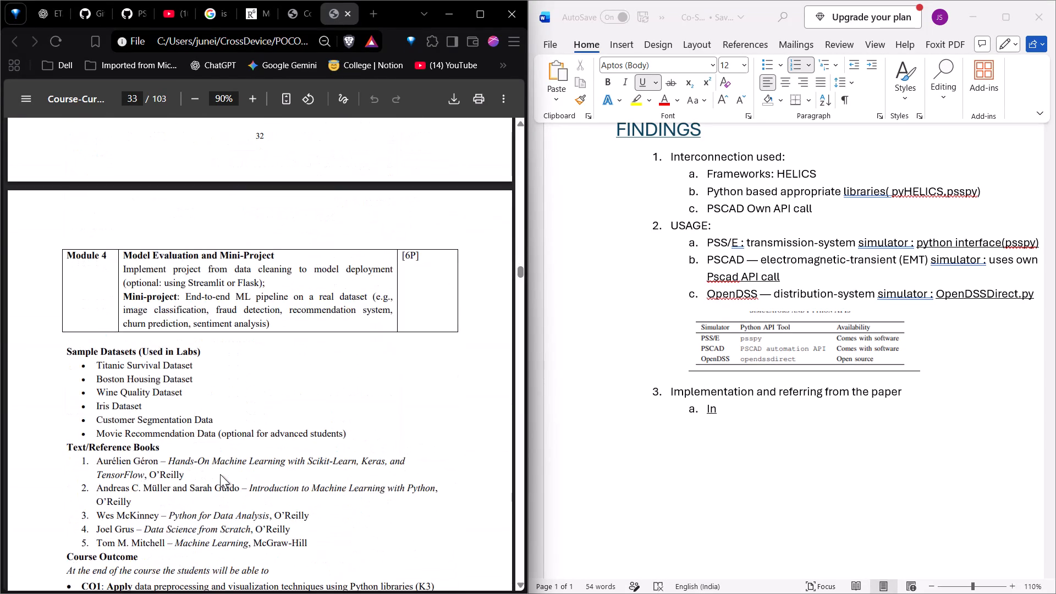
Examine the course syllabi on curriculum pages 34 to 43, from the renewable energy course through Control System.
{"action": "scroll", "coordinate": [220, 474], "scroll_direction": "down", "scroll_amount": 9}
{"action": "scroll", "coordinate": [220, 474], "scroll_direction": "up", "scroll_amount": 2}
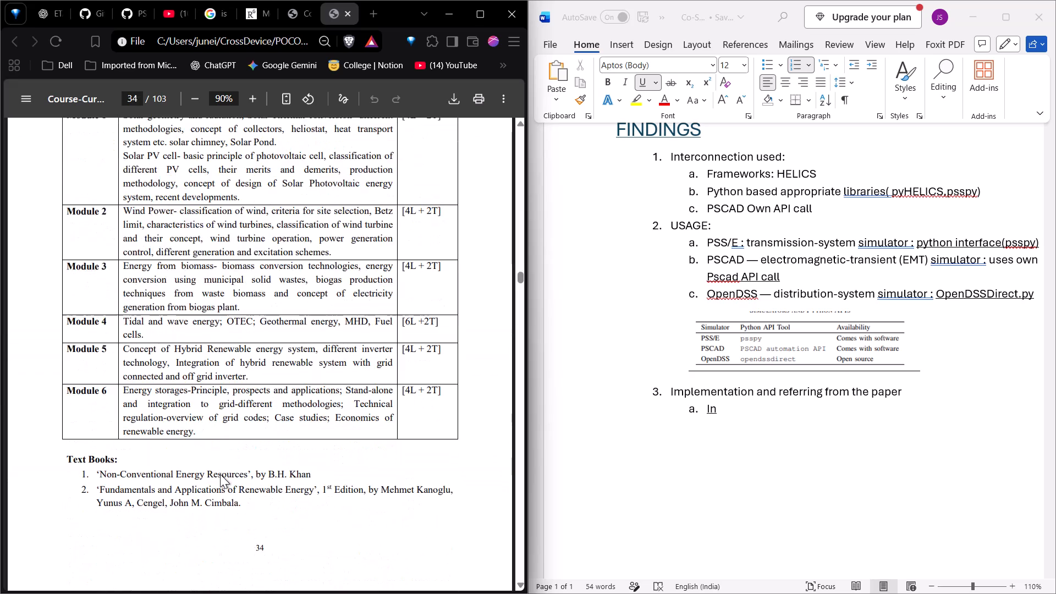
{"action": "scroll", "coordinate": [220, 474], "scroll_direction": "down", "scroll_amount": 7}
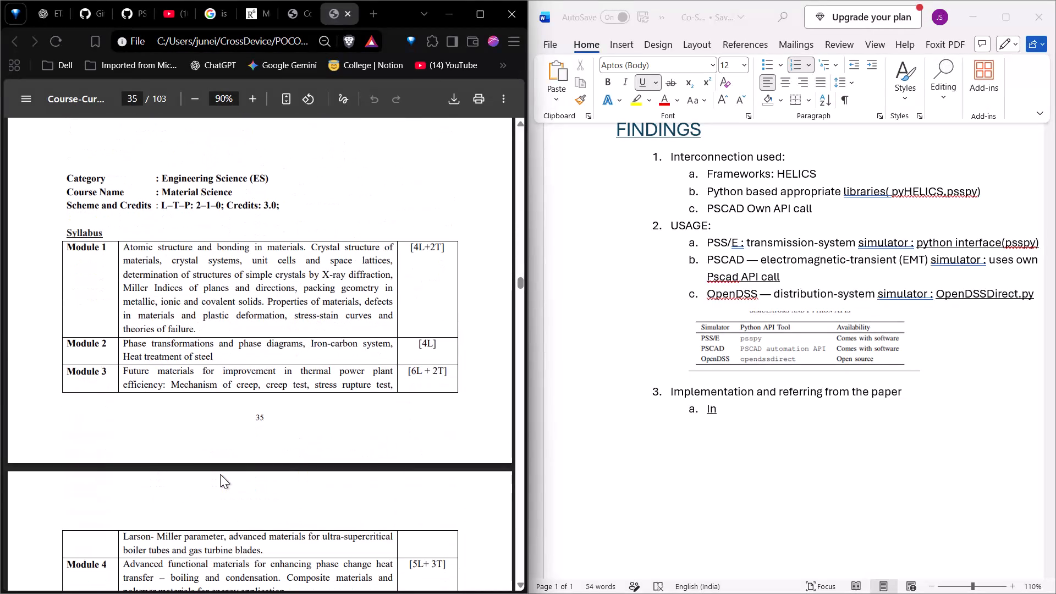
{"action": "scroll", "coordinate": [220, 474], "scroll_direction": "down", "scroll_amount": 8}
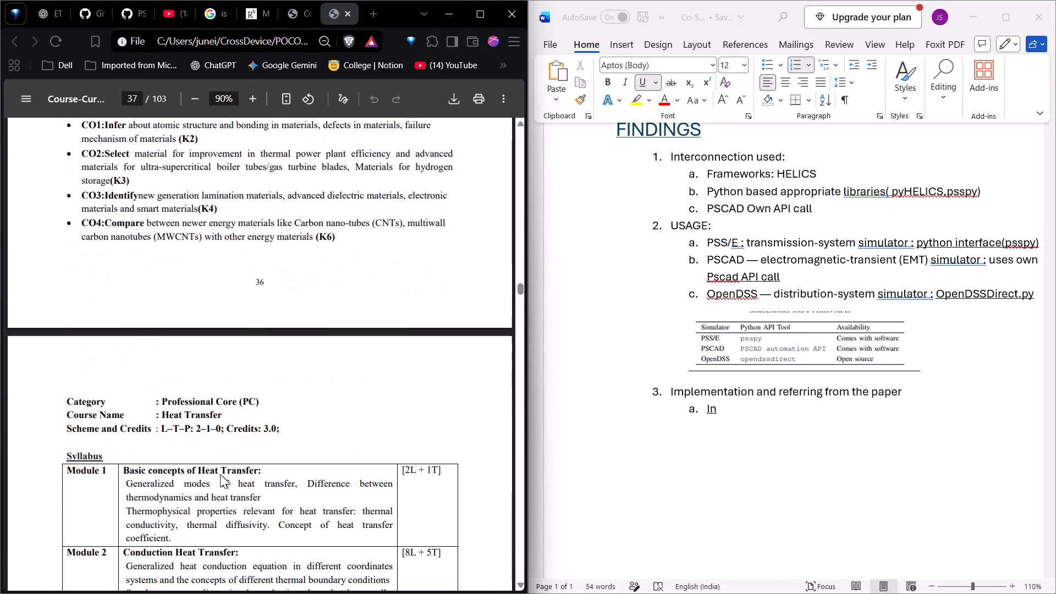
{"action": "scroll", "coordinate": [220, 474], "scroll_direction": "down", "scroll_amount": 10}
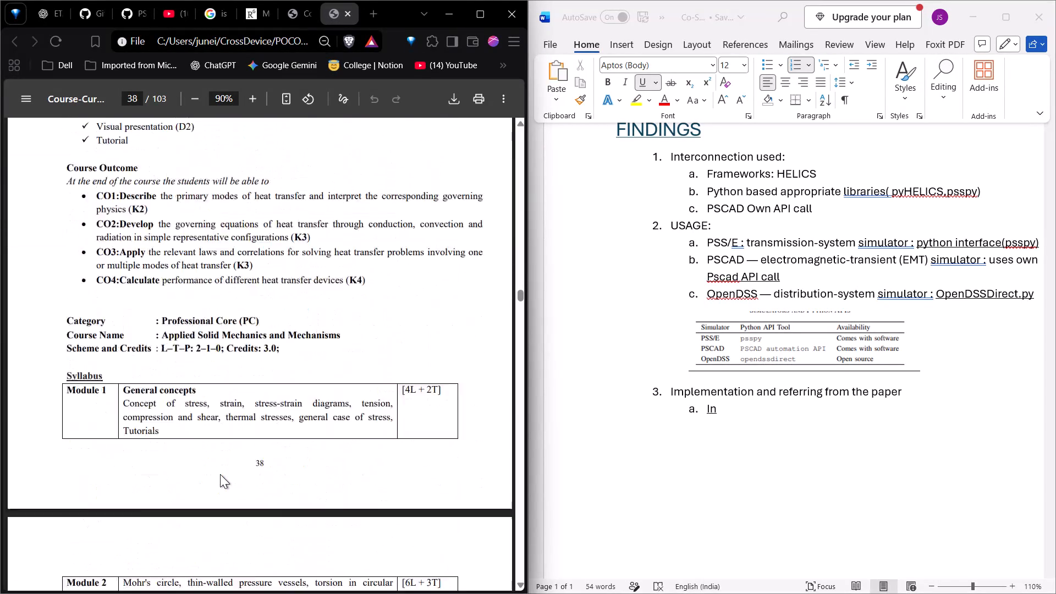
{"action": "scroll", "coordinate": [220, 474], "scroll_direction": "down", "scroll_amount": 9}
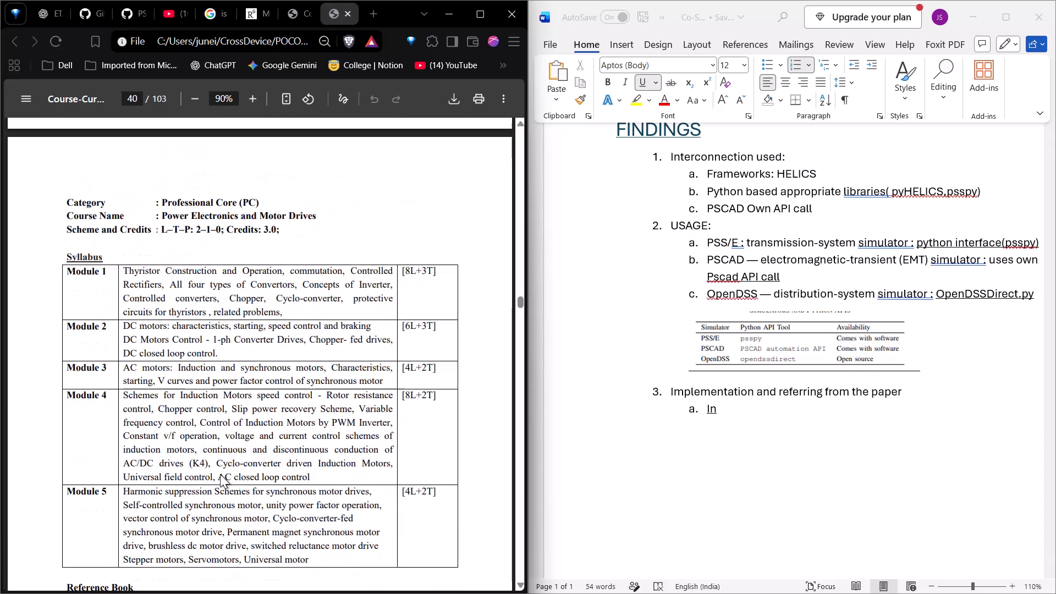
{"action": "scroll", "coordinate": [220, 474], "scroll_direction": "down", "scroll_amount": 9}
{"action": "scroll", "coordinate": [220, 474], "scroll_direction": "up", "scroll_amount": 2}
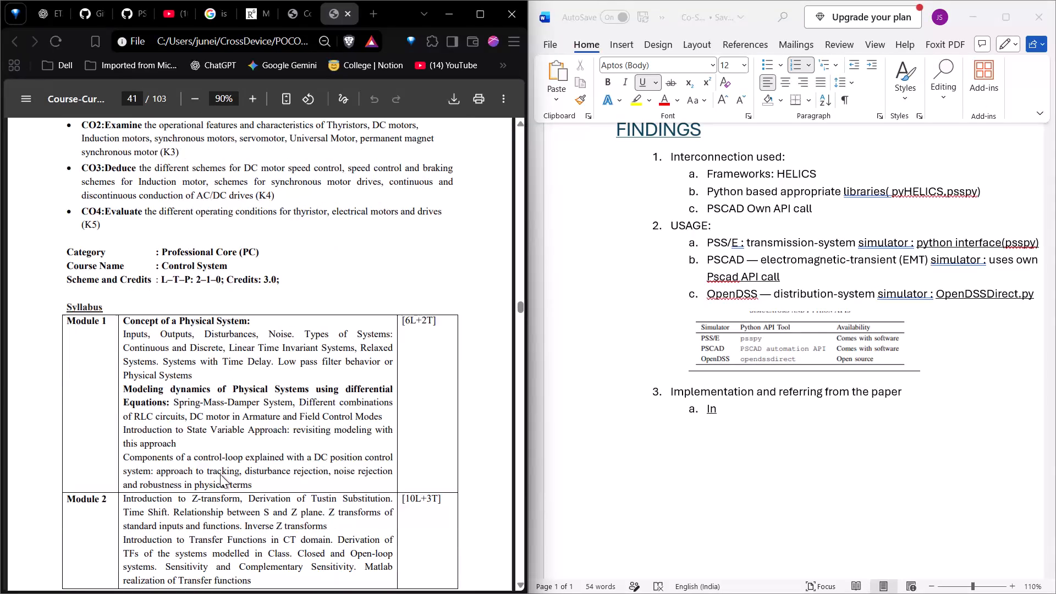
{"action": "scroll", "coordinate": [220, 474], "scroll_direction": "down", "scroll_amount": 9}
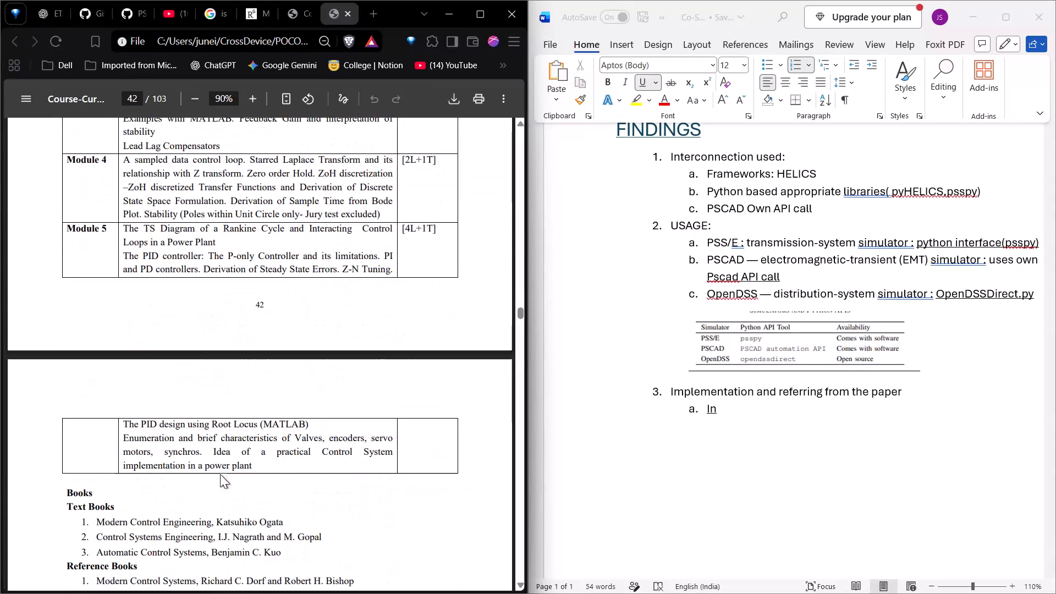
{"action": "scroll", "coordinate": [220, 474], "scroll_direction": "up", "scroll_amount": 4}
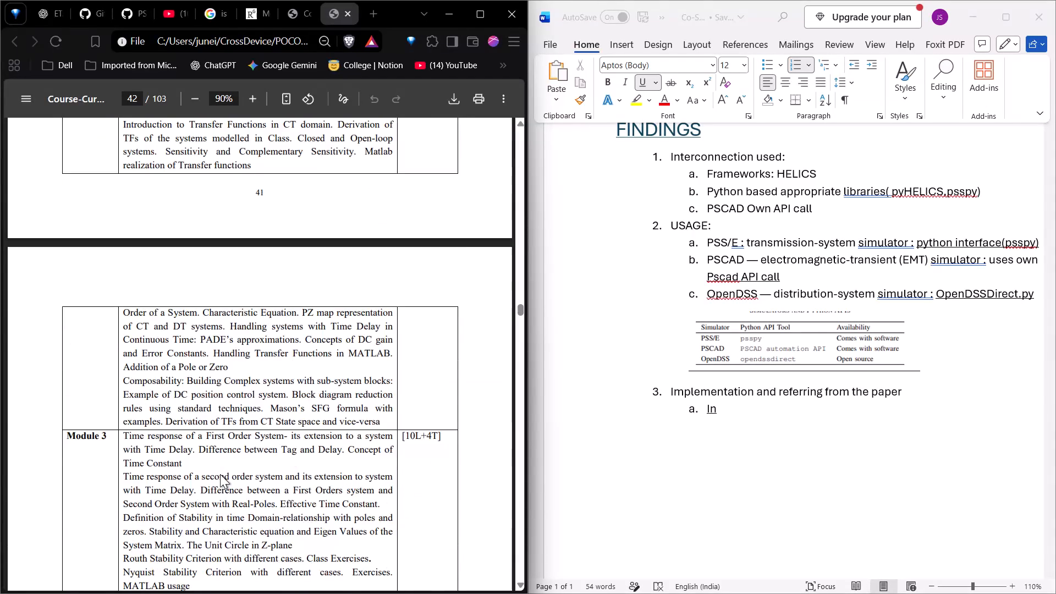
{"action": "scroll", "coordinate": [220, 474], "scroll_direction": "up", "scroll_amount": 3}
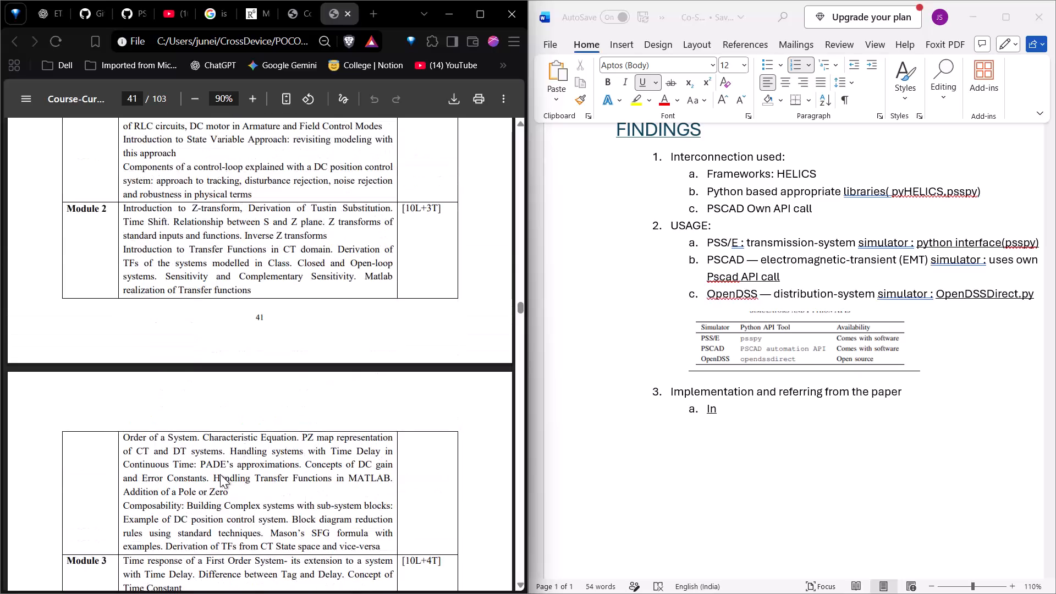
Find the Computational Laboratory syllabus on curriculum page 46 and examine its scheme, credits and two modules covering MATLAB, ANSYS and power engineering applications.
{"action": "scroll", "coordinate": [220, 474], "scroll_direction": "down", "scroll_amount": 13}
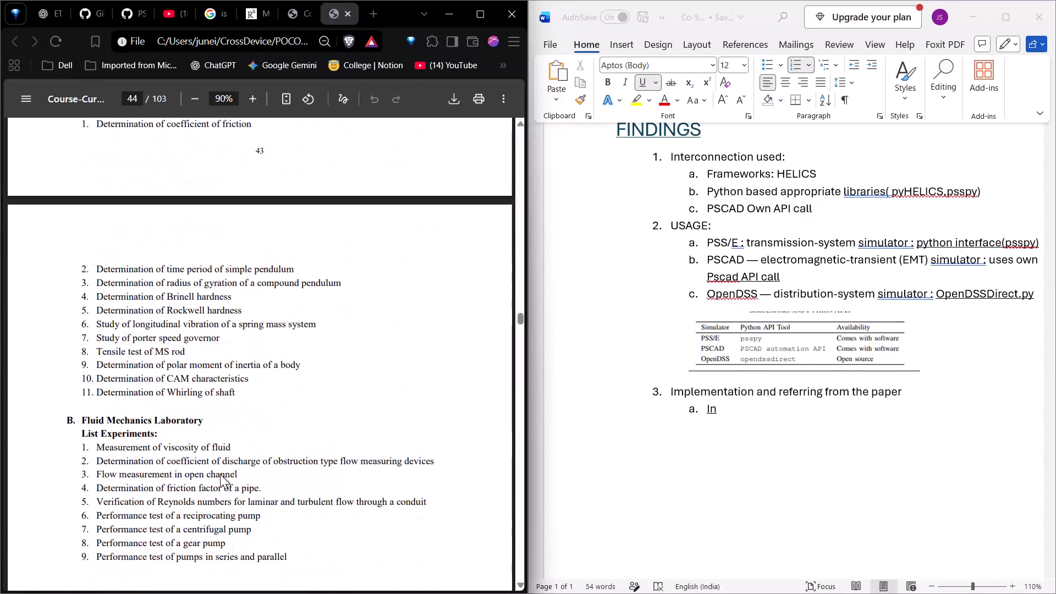
{"action": "scroll", "coordinate": [220, 474], "scroll_direction": "down", "scroll_amount": 9}
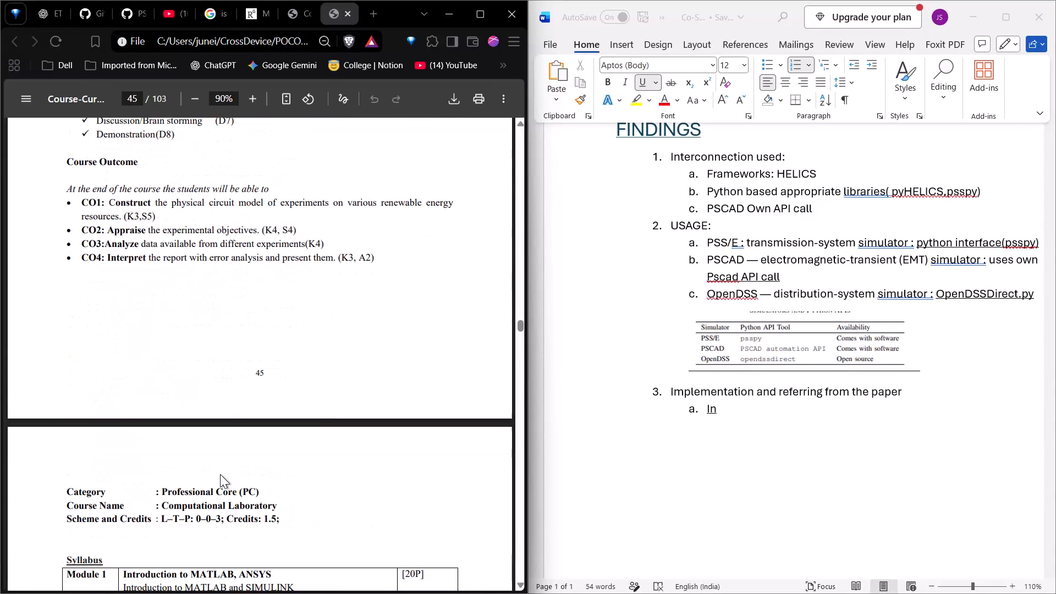
{"action": "scroll", "coordinate": [220, 474], "scroll_direction": "down", "scroll_amount": 5}
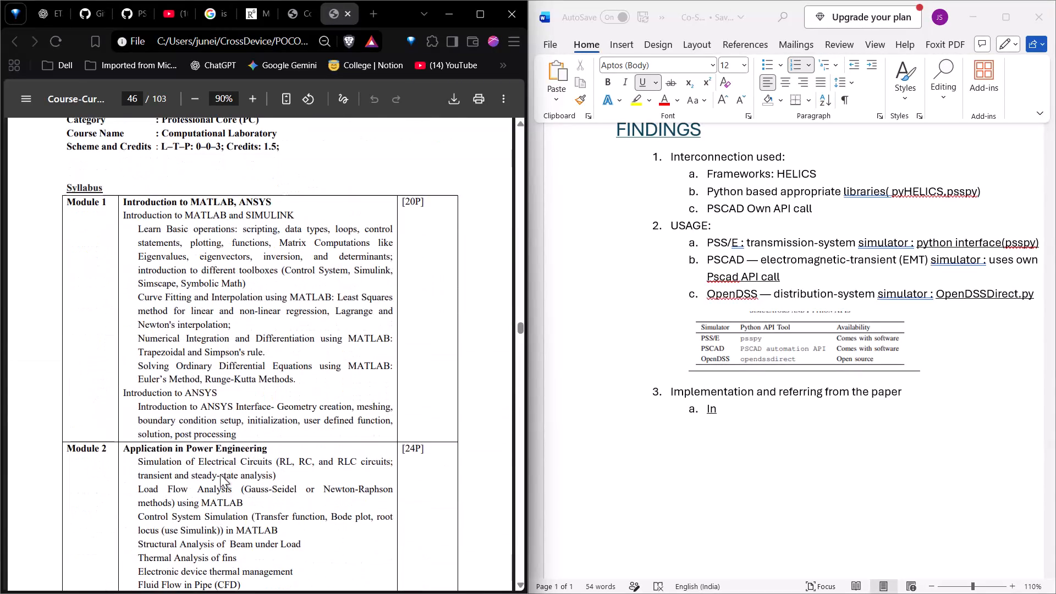
{"action": "left_click_drag", "start_coordinate": [175, 212], "coordinate": [302, 215]}
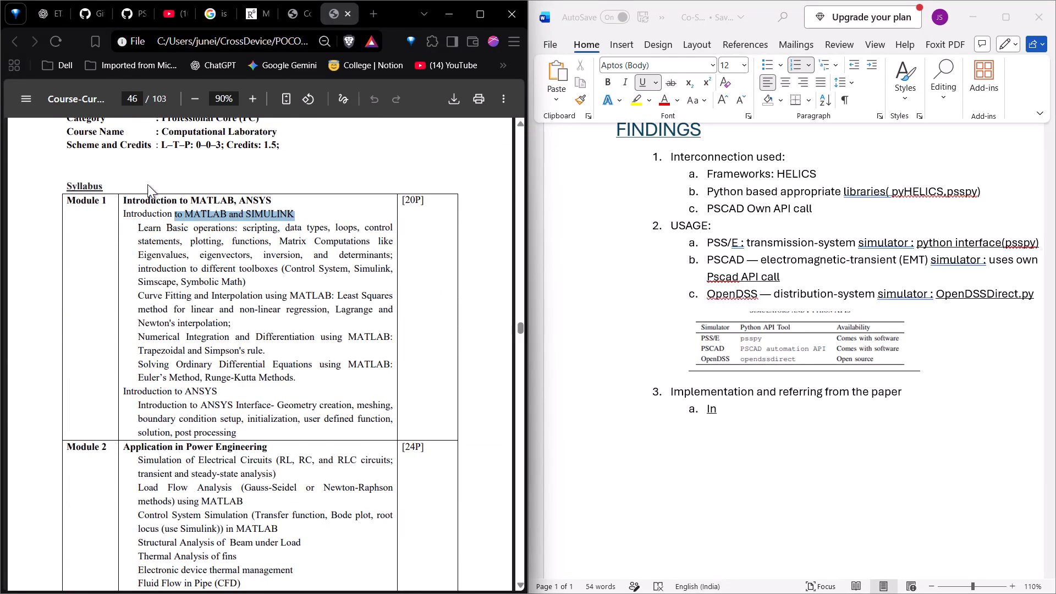
{"action": "scroll", "coordinate": [147, 184], "scroll_direction": "up", "scroll_amount": 1}
{"action": "scroll", "coordinate": [165, 262], "scroll_direction": "down", "scroll_amount": 1}
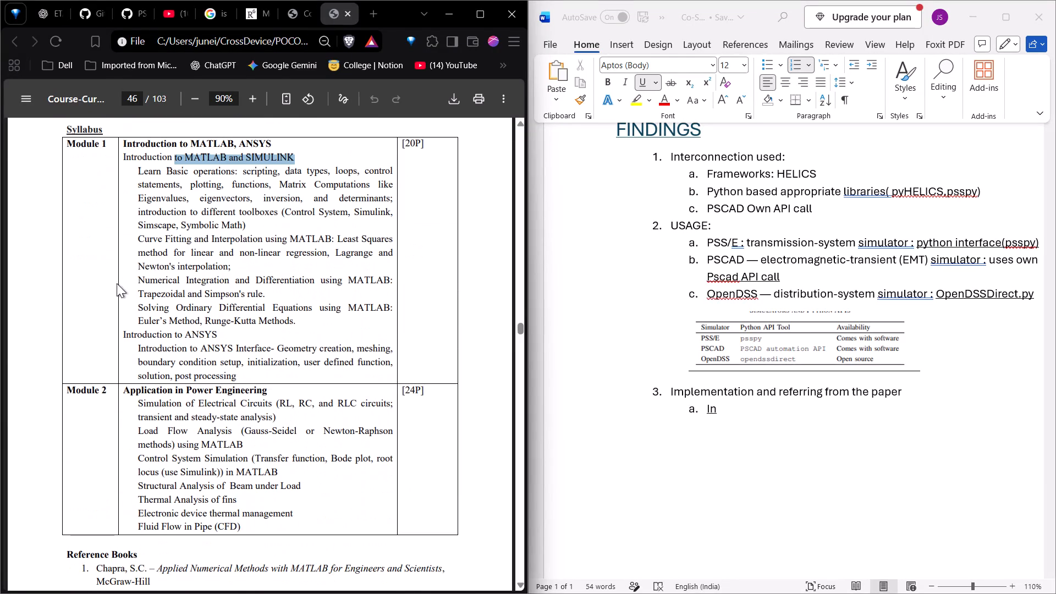
{"action": "left_click", "coordinate": [113, 286]}
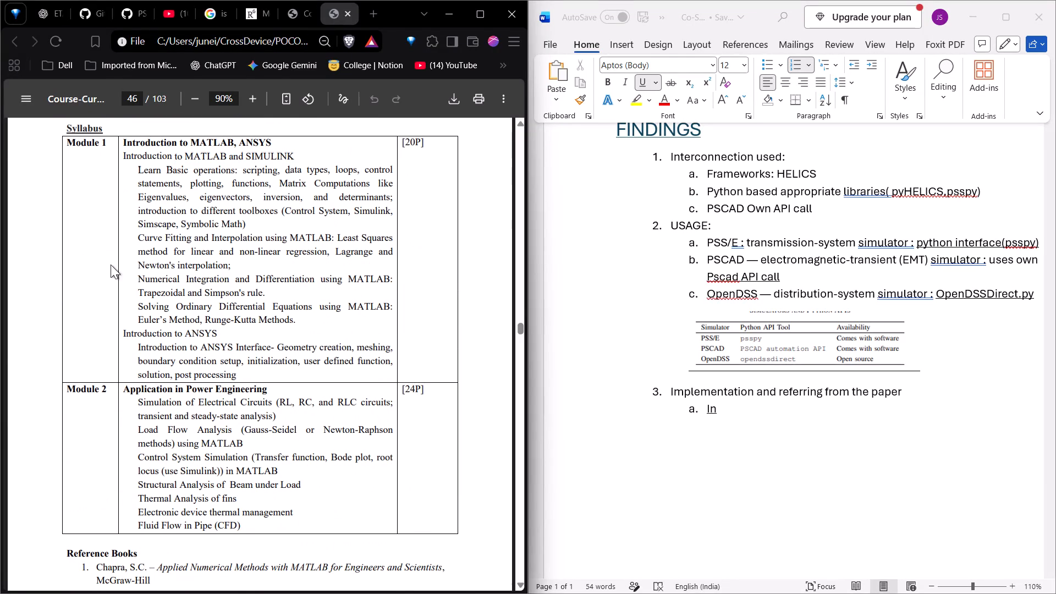
{"action": "left_click_drag", "start_coordinate": [135, 399], "coordinate": [137, 402]}
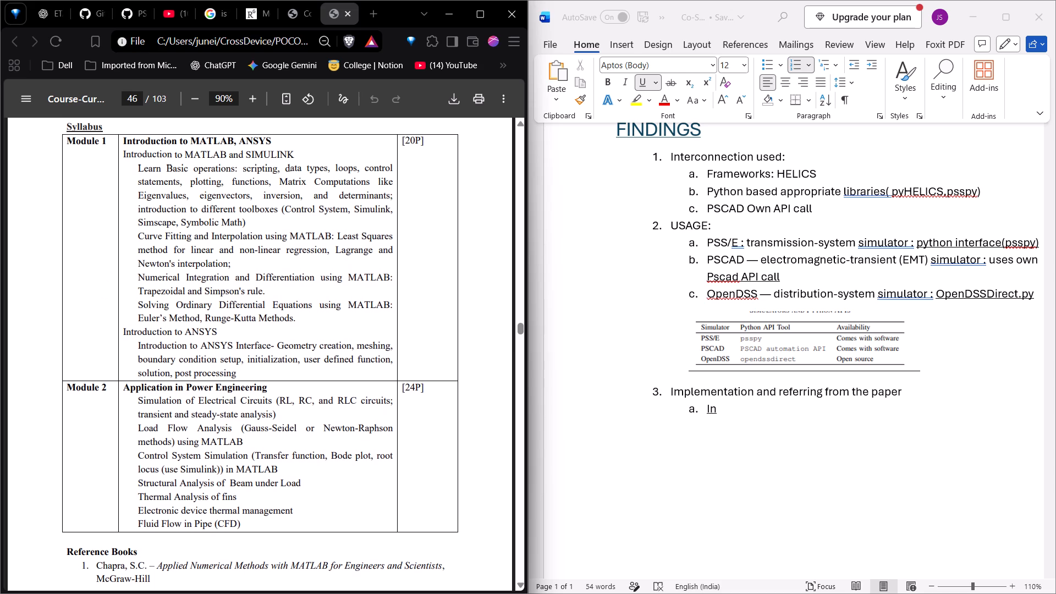
{"action": "left_click_drag", "start_coordinate": [137, 402], "coordinate": [263, 522]}
{"action": "left_click", "coordinate": [108, 360]}
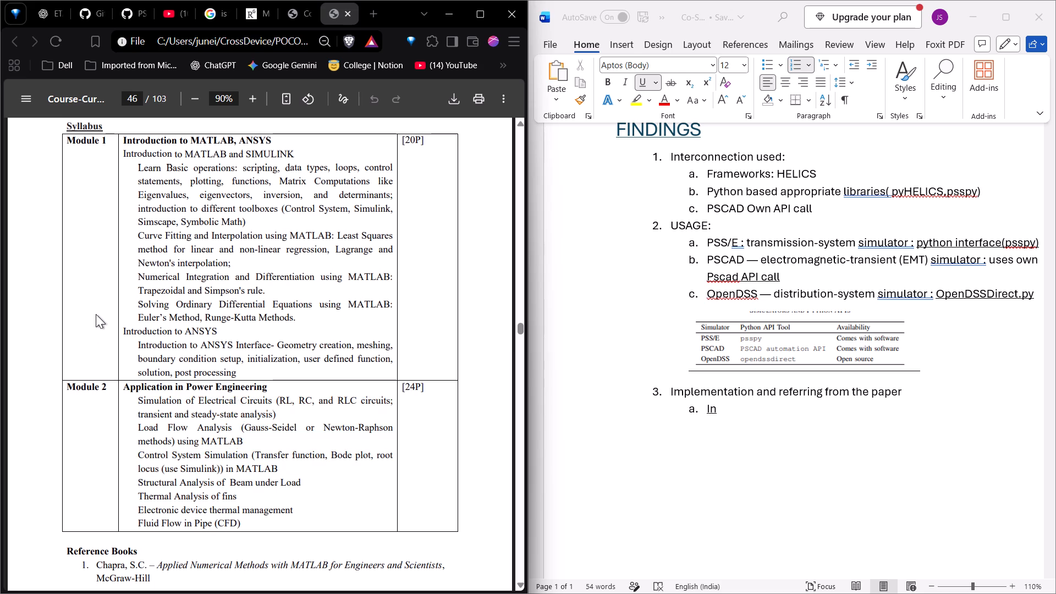
{"action": "scroll", "coordinate": [131, 197], "scroll_direction": "up", "scroll_amount": 3}
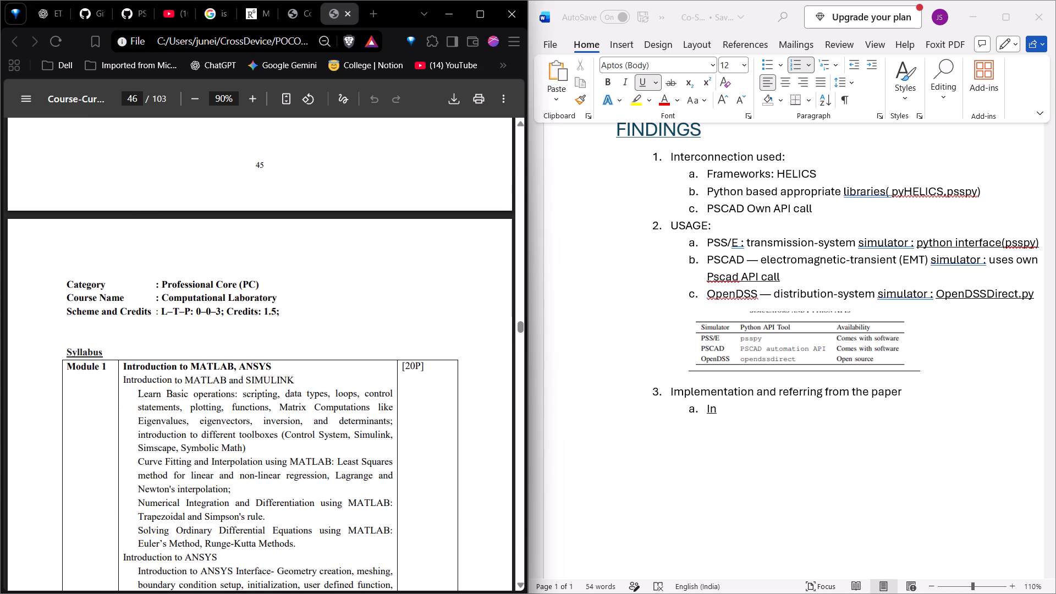
{"action": "left_click_drag", "start_coordinate": [220, 322], "coordinate": [156, 321]}
{"action": "left_click", "coordinate": [234, 337]}
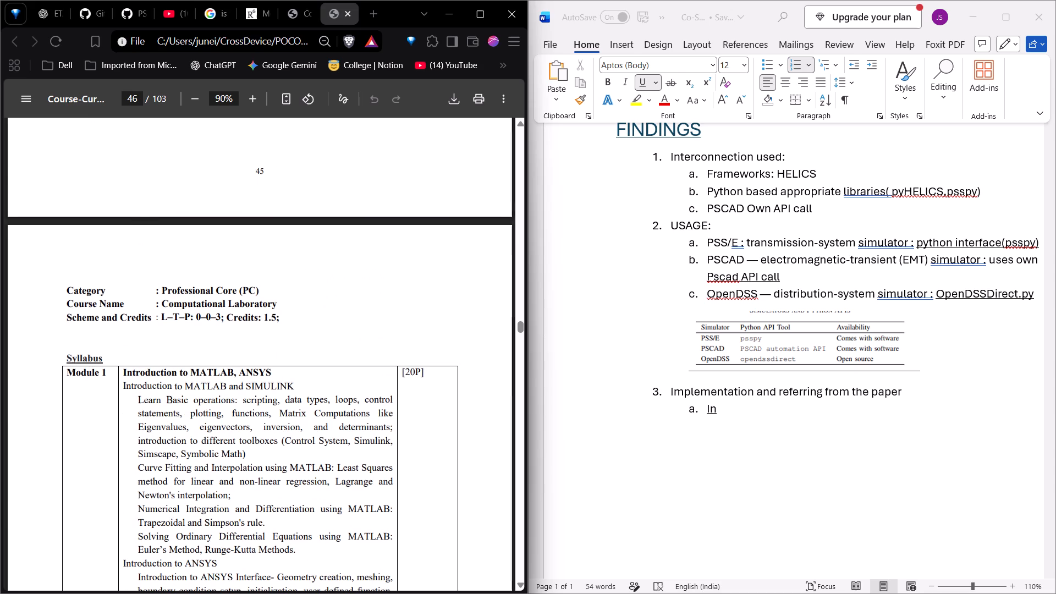
{"action": "left_click_drag", "start_coordinate": [289, 315], "coordinate": [217, 317]}
{"action": "scroll", "coordinate": [273, 333], "scroll_direction": "down", "scroll_amount": 1}
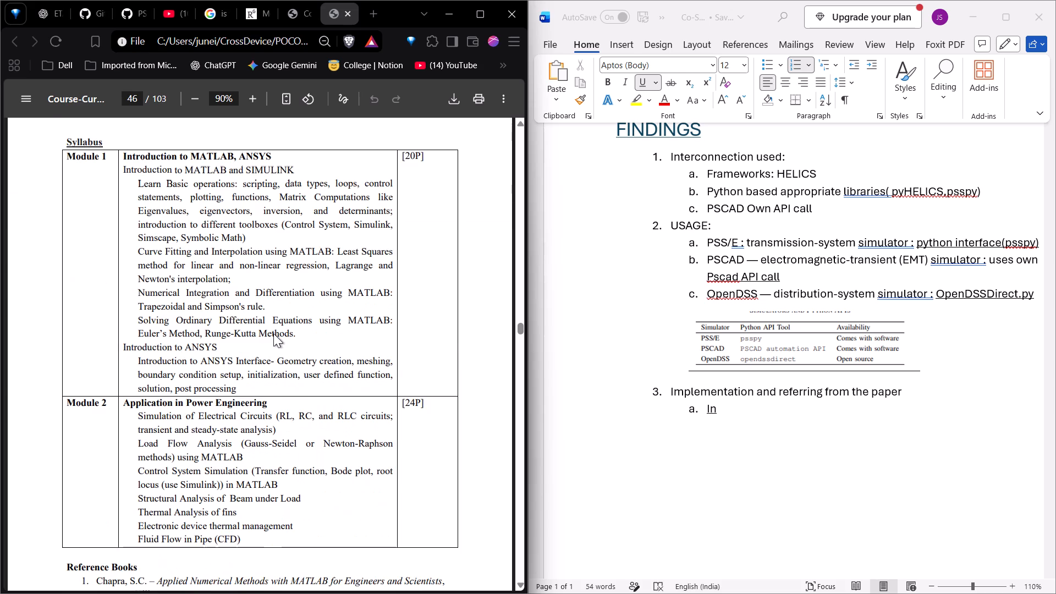
Review the Computational Laboratory's reference books and course outcomes on pages 46 and 47, up to the start of 3rd Year, 1st Semester.
{"action": "scroll", "coordinate": [273, 333], "scroll_direction": "down", "scroll_amount": 2}
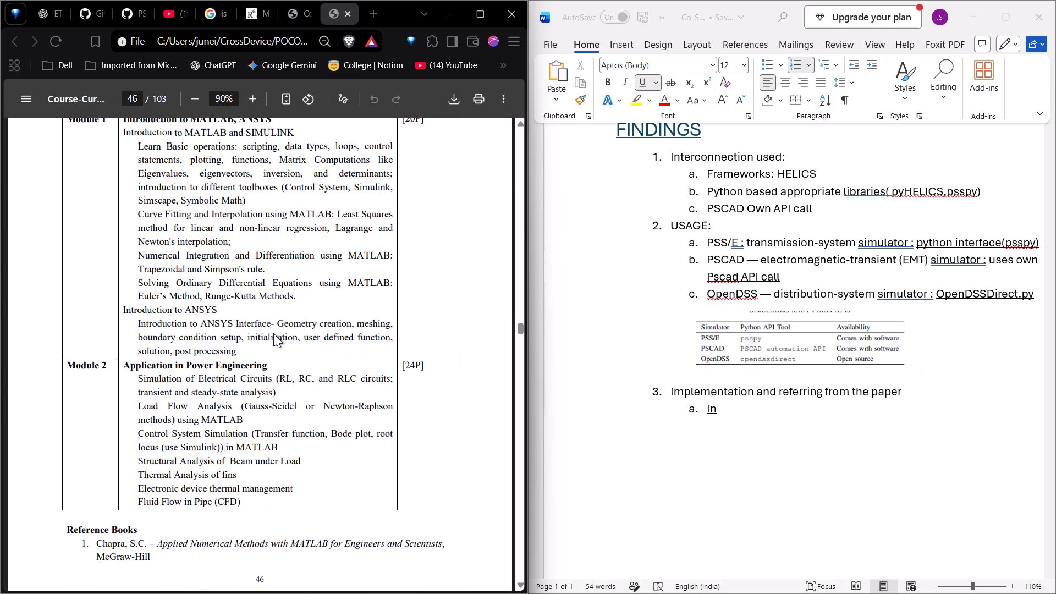
{"action": "scroll", "coordinate": [273, 333], "scroll_direction": "down", "scroll_amount": 2}
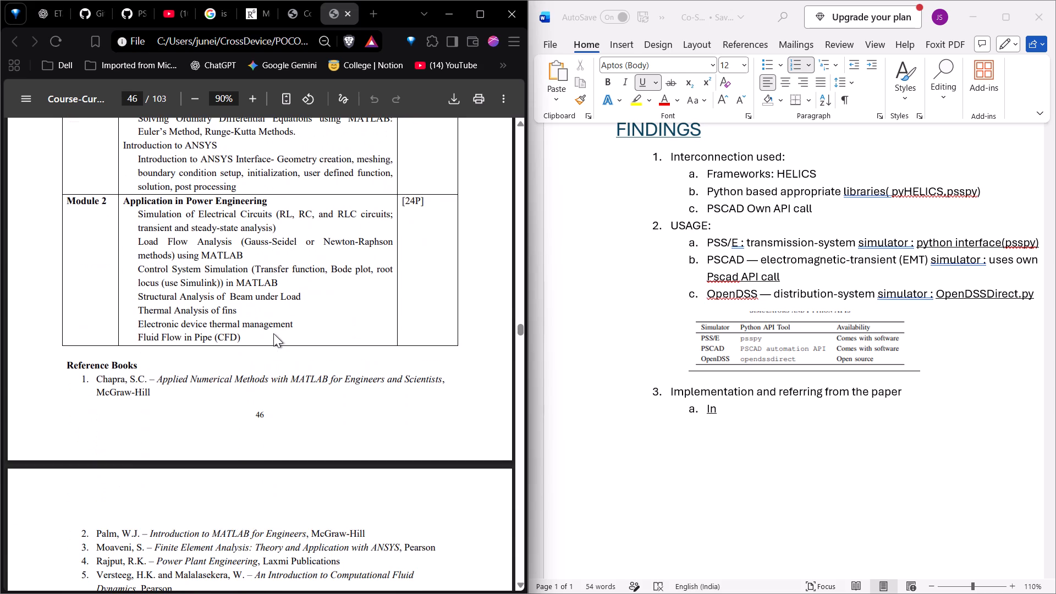
{"action": "scroll", "coordinate": [273, 333], "scroll_direction": "down", "scroll_amount": 2}
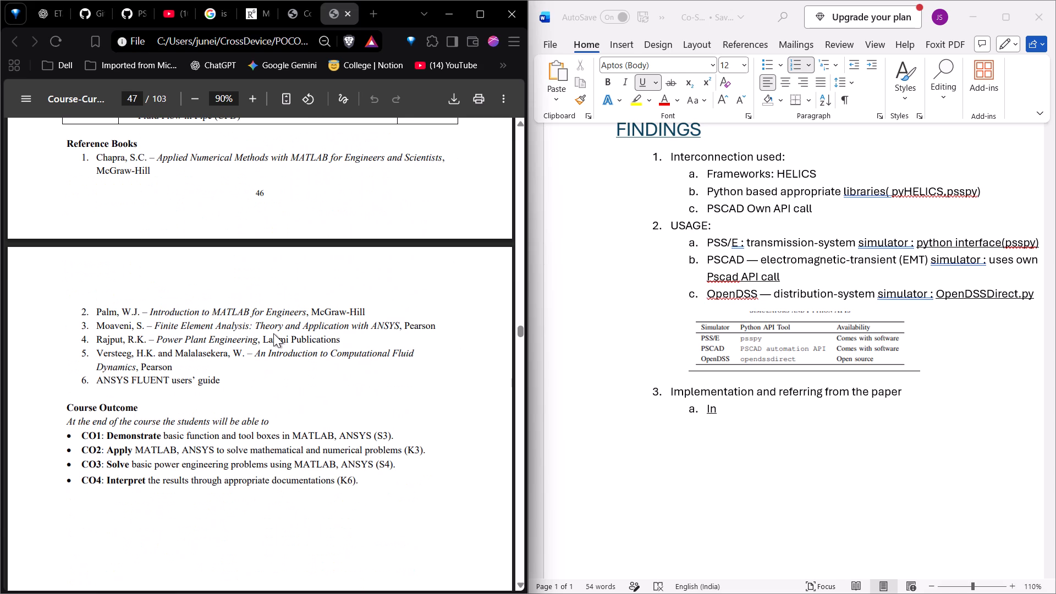
{"action": "scroll", "coordinate": [228, 258], "scroll_direction": "down", "scroll_amount": 2}
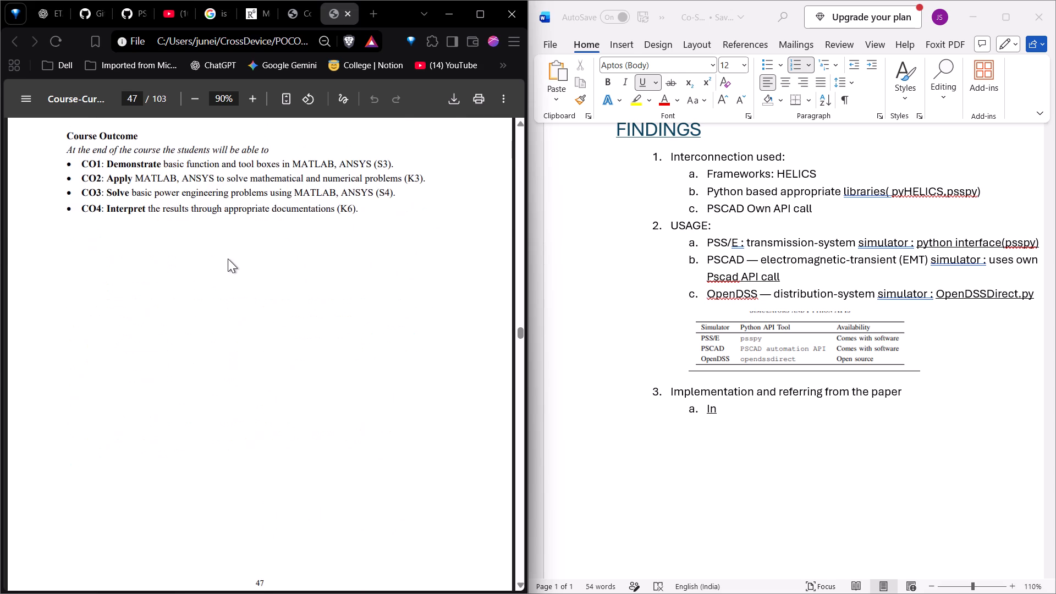
{"action": "scroll", "coordinate": [228, 258], "scroll_direction": "down", "scroll_amount": 5}
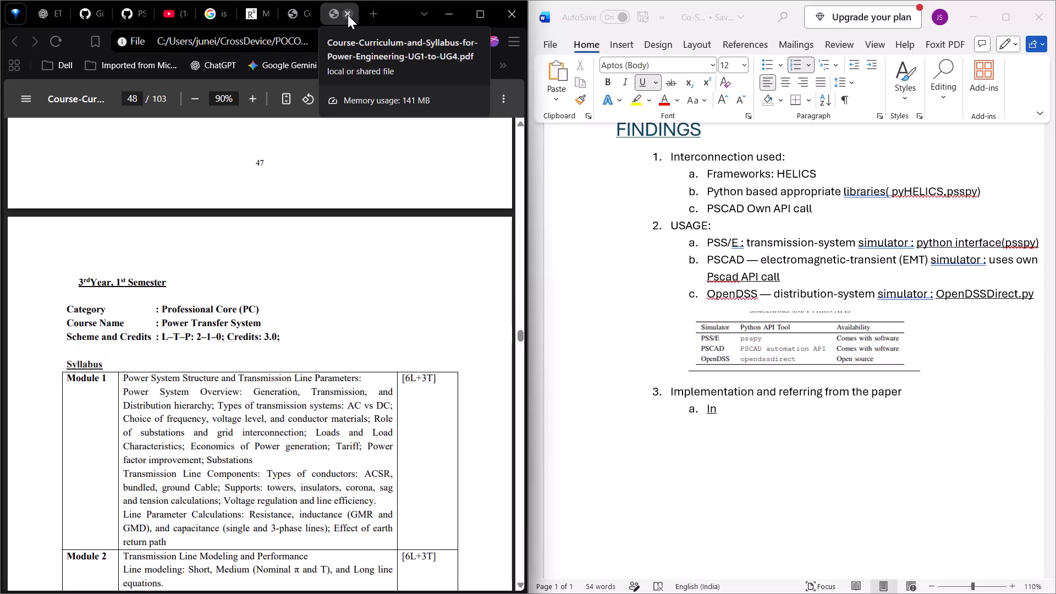
Close the Power Engineering curriculum PDF and return to the co-simulation paper.
{"action": "left_click", "coordinate": [223, 227]}
{"action": "scroll", "coordinate": [238, 273], "scroll_direction": "right", "scroll_amount": 1}
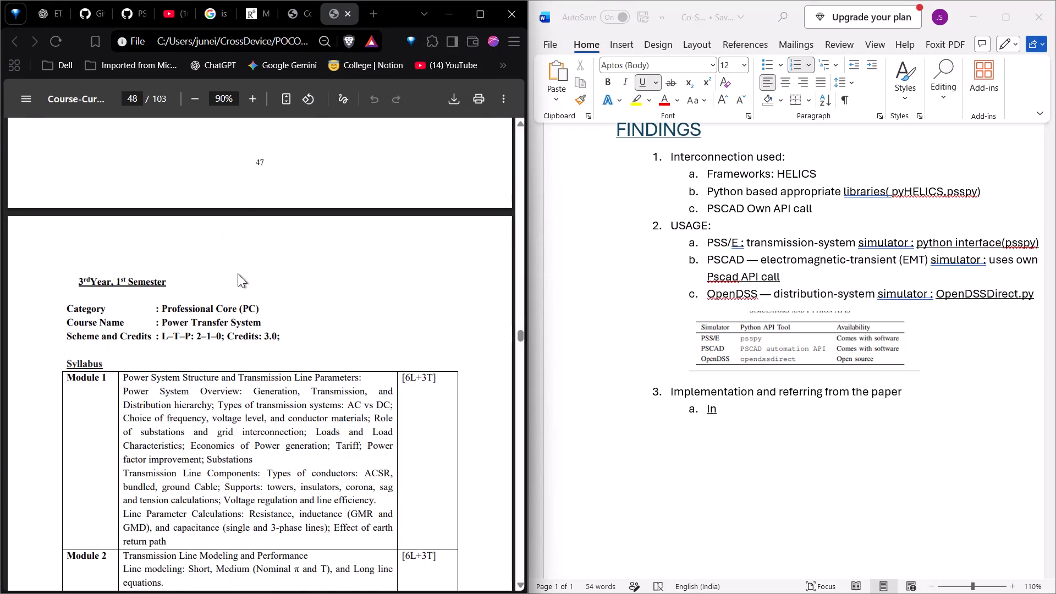
{"action": "scroll", "coordinate": [238, 273], "scroll_direction": "right", "scroll_amount": 1}
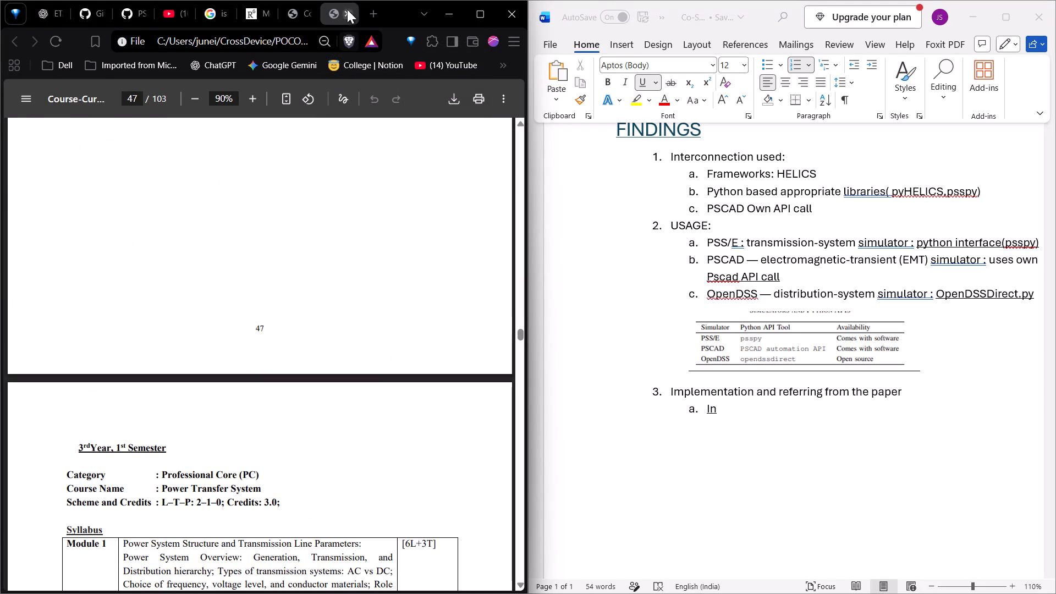
{"action": "left_click", "coordinate": [348, 15]}
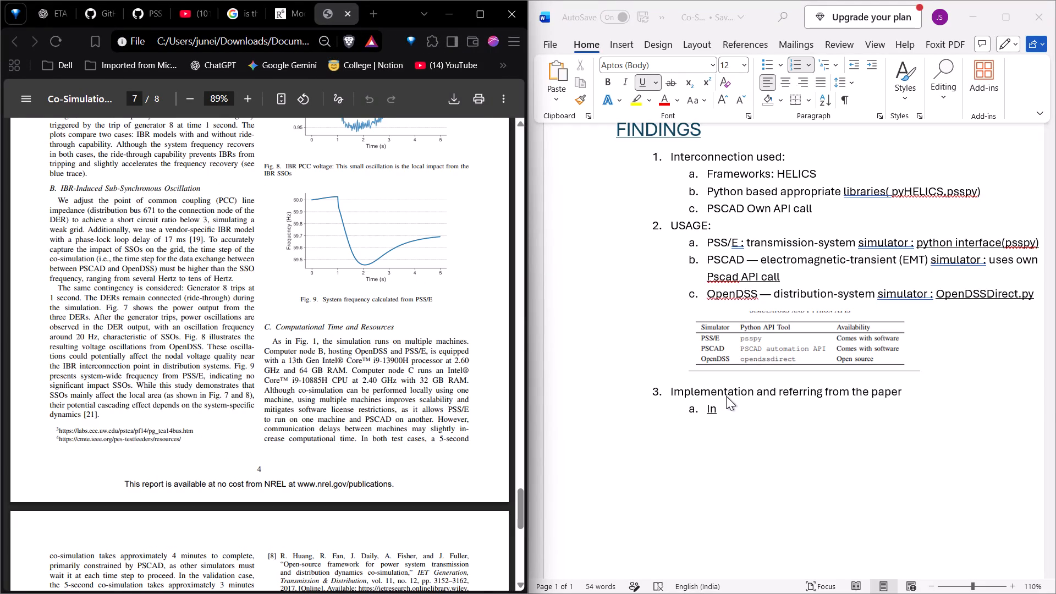
In the Word document, replace the underlined "In" sub-item under "Implementation and referring from the paper" with an empty, non-underlined sub-item a.
{"action": "left_click", "coordinate": [734, 410]}
{"action": "key", "text": "BackSpace"}
{"action": "key", "text": "BackSpace"}
{"action": "key", "text": "BackSpace"}
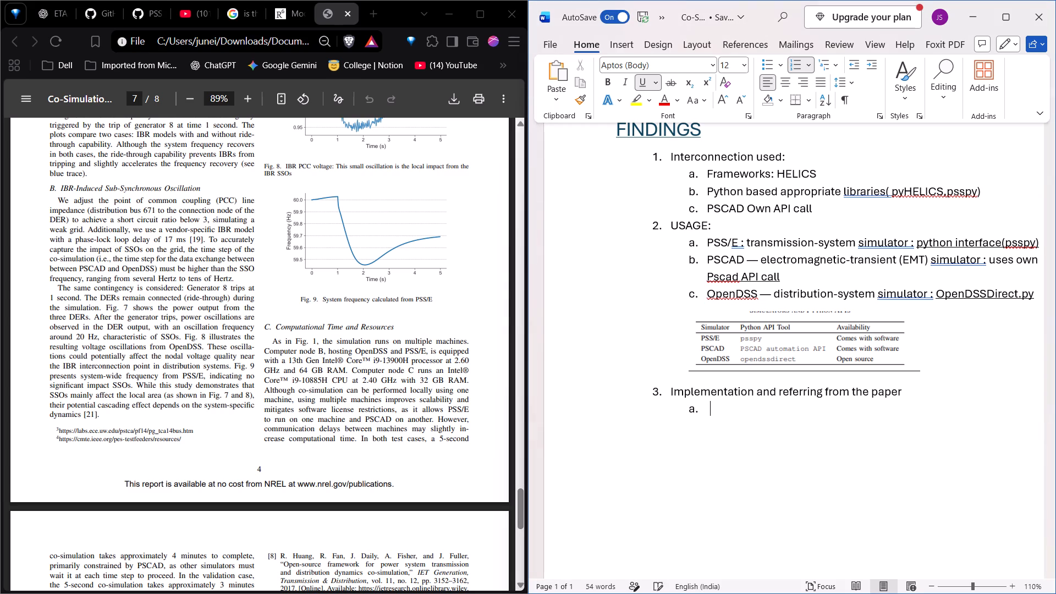
{"action": "key", "text": "BackSpace"}
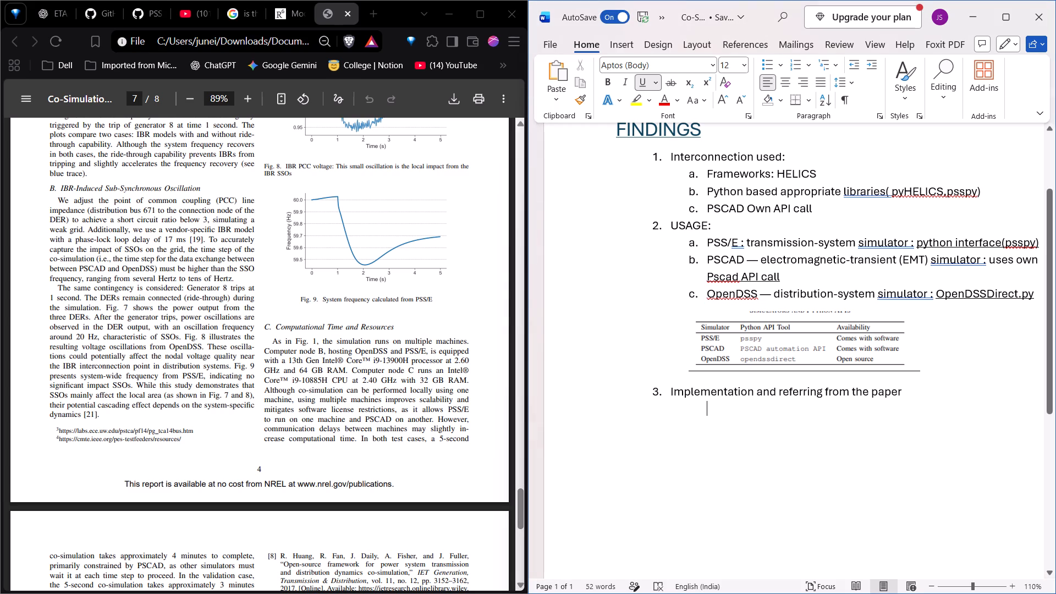
{"action": "key", "text": "BackSpace"}
{"action": "key", "text": "Tab"}
{"action": "key", "text": "Tab"}
{"action": "key", "text": "Tab"}
{"action": "key", "text": "BackSpace"}
{"action": "key", "text": "BackSpace"}
{"action": "key", "text": "BackSpace"}
{"action": "key", "text": "BackSpace"}
{"action": "key", "text": "Return"}
{"action": "key", "text": "Tab"}
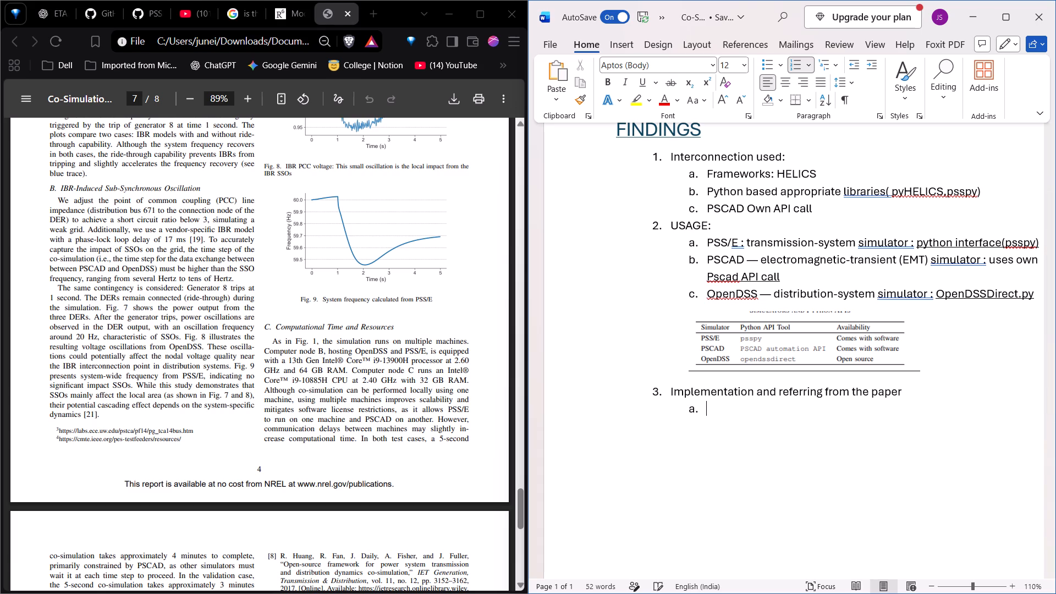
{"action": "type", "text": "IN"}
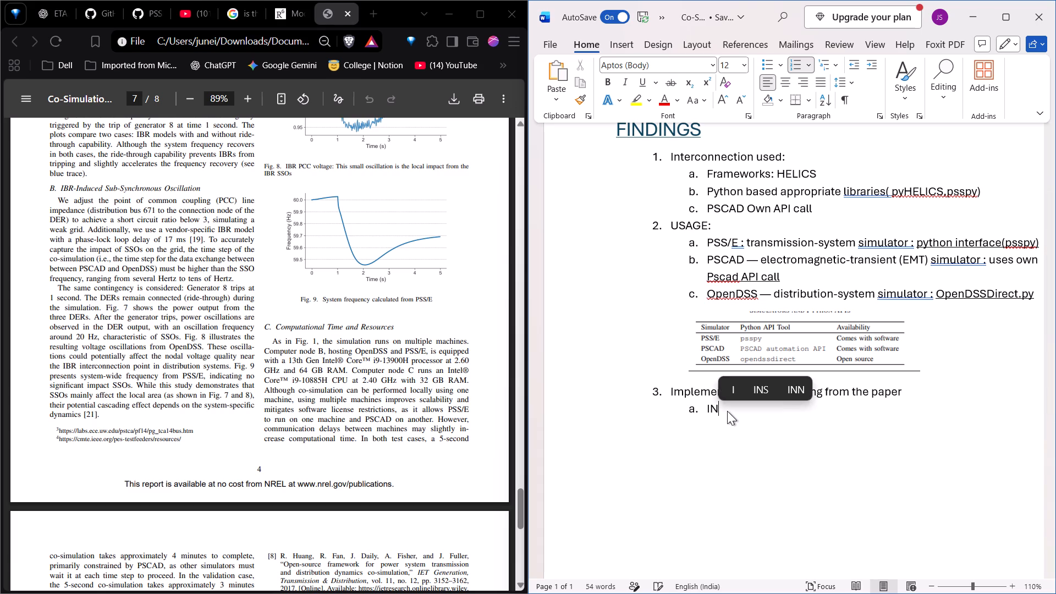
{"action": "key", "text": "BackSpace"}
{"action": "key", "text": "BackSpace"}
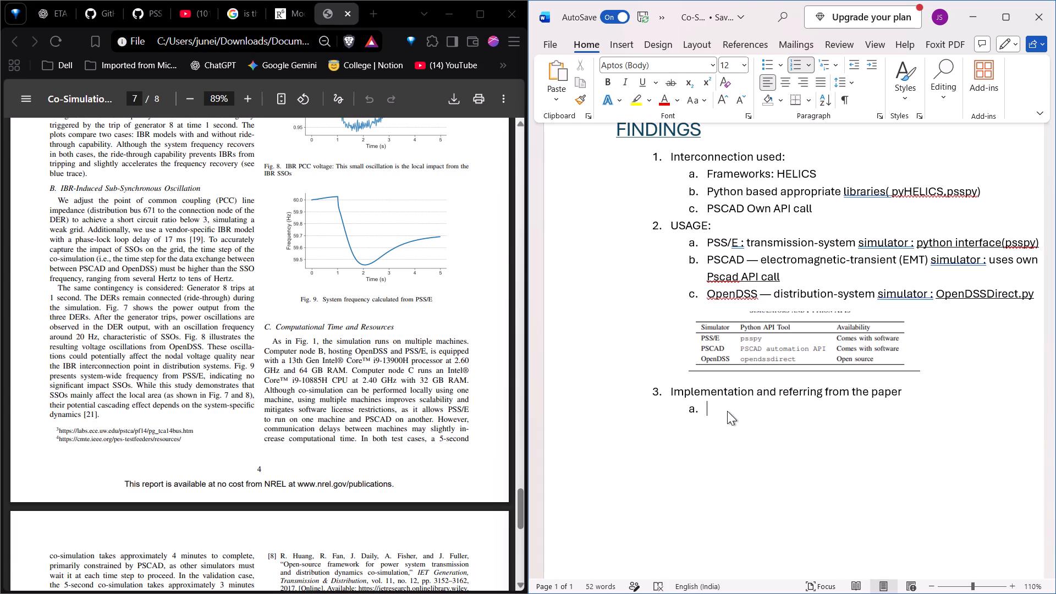